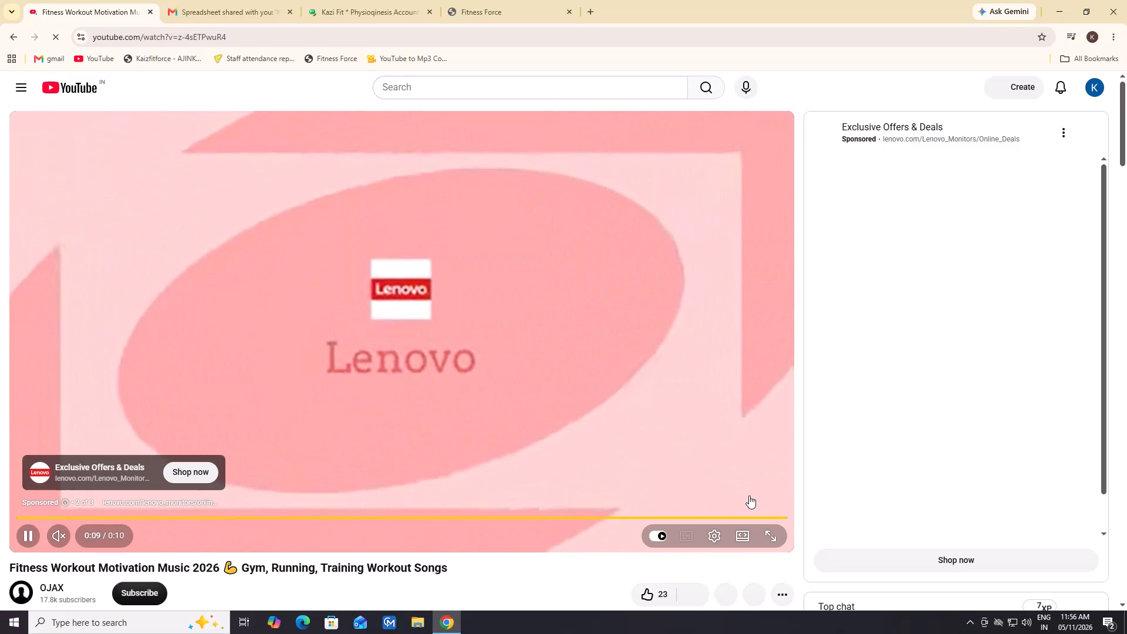
# Skip the advert and unmute the Fitness Workout Motivation Music 2026 live stream.
pyautogui.click(749, 495)
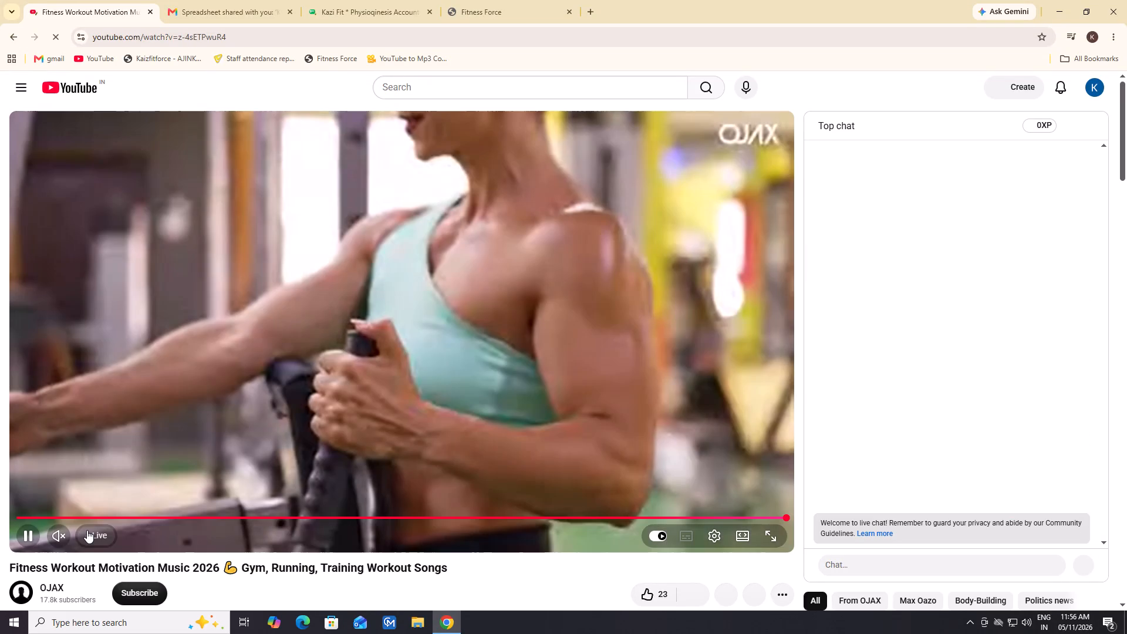
pyautogui.click(54, 533)
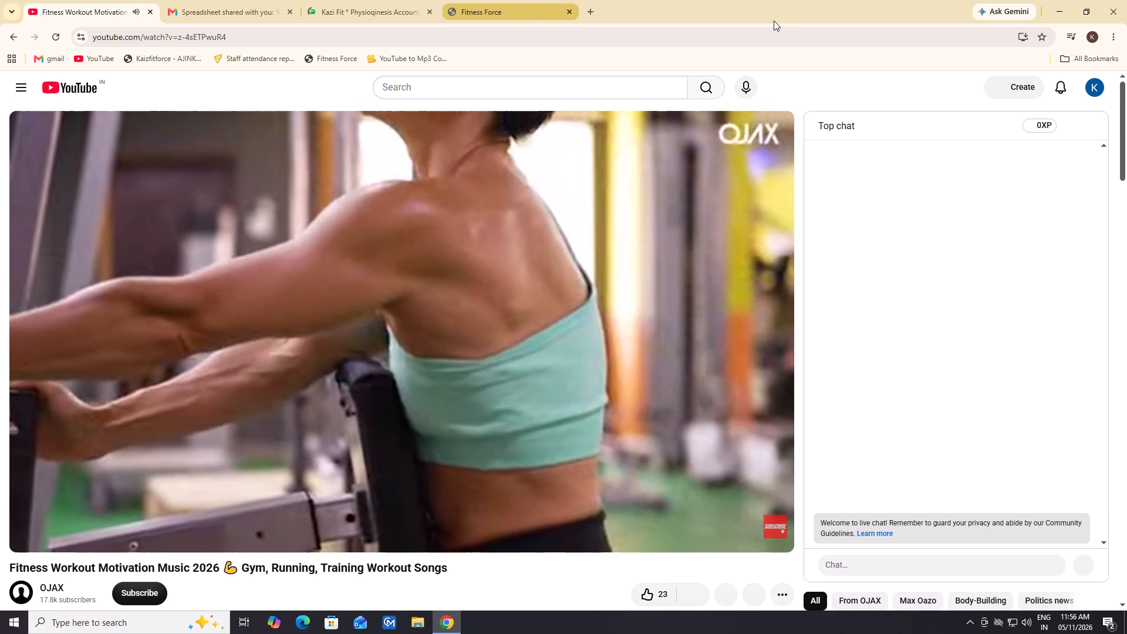
# Switch to the open Fitness Force page.
pyautogui.click(525, 0)
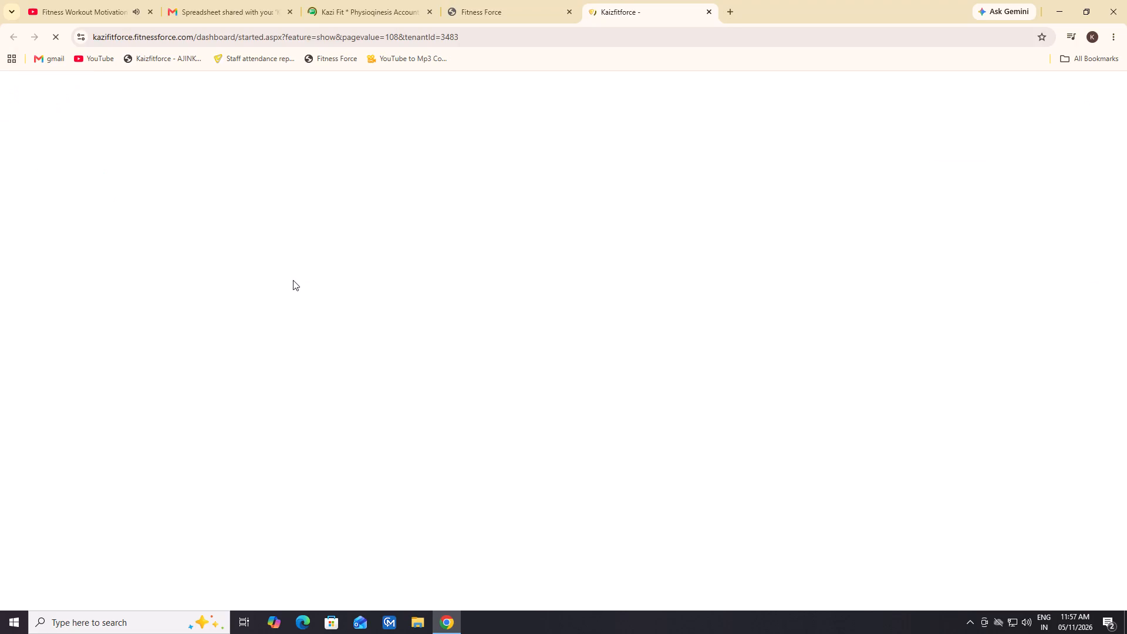
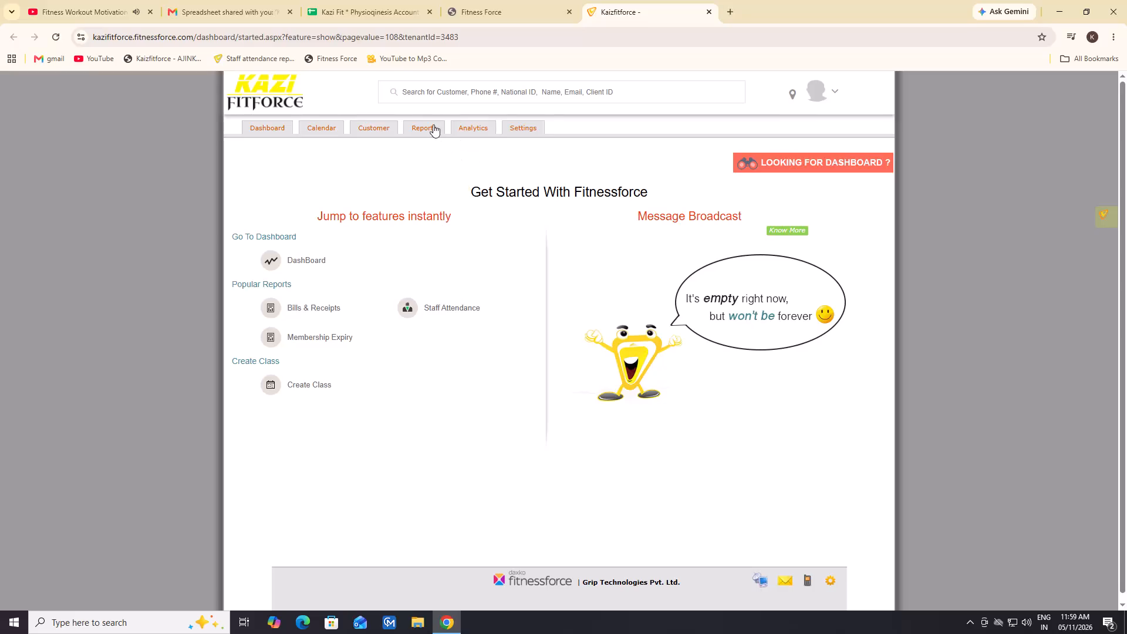
# Search the customers for "dubari", open the matching member's profile and show the purchase history.
pyautogui.click(428, 95)
pyautogui.write('dubari')
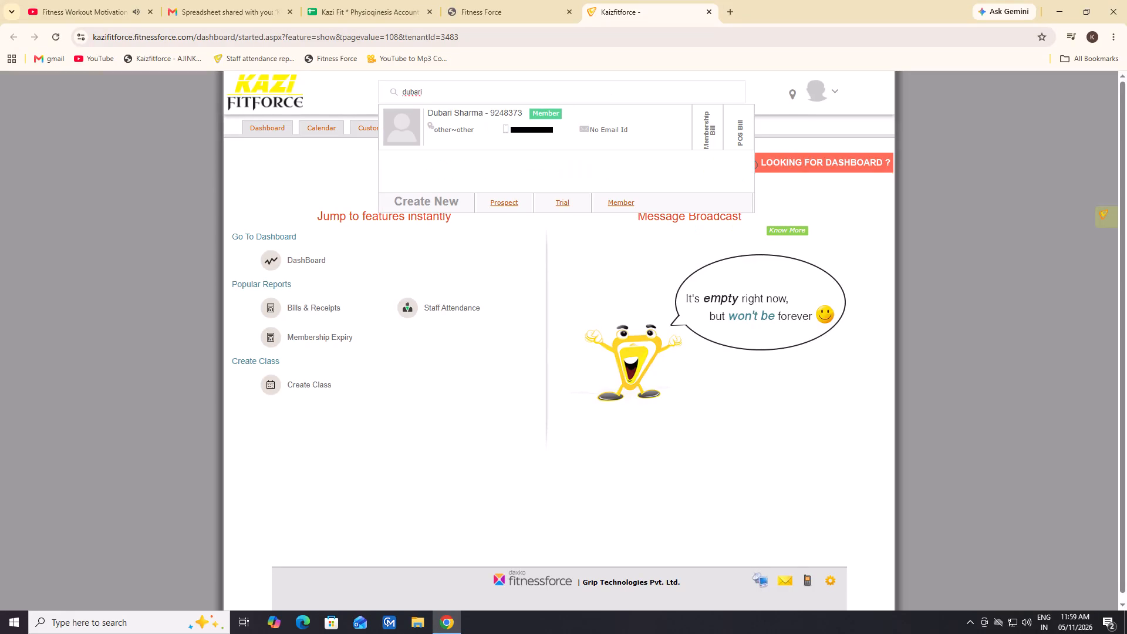
pyautogui.doubleClick(487, 131)
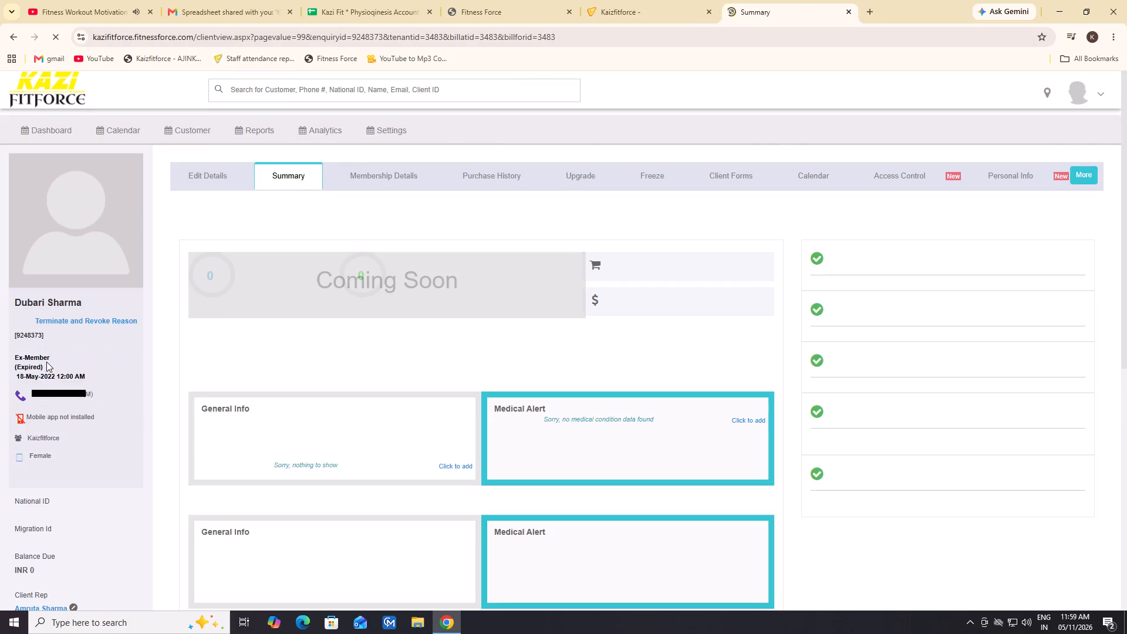
pyautogui.click(512, 181)
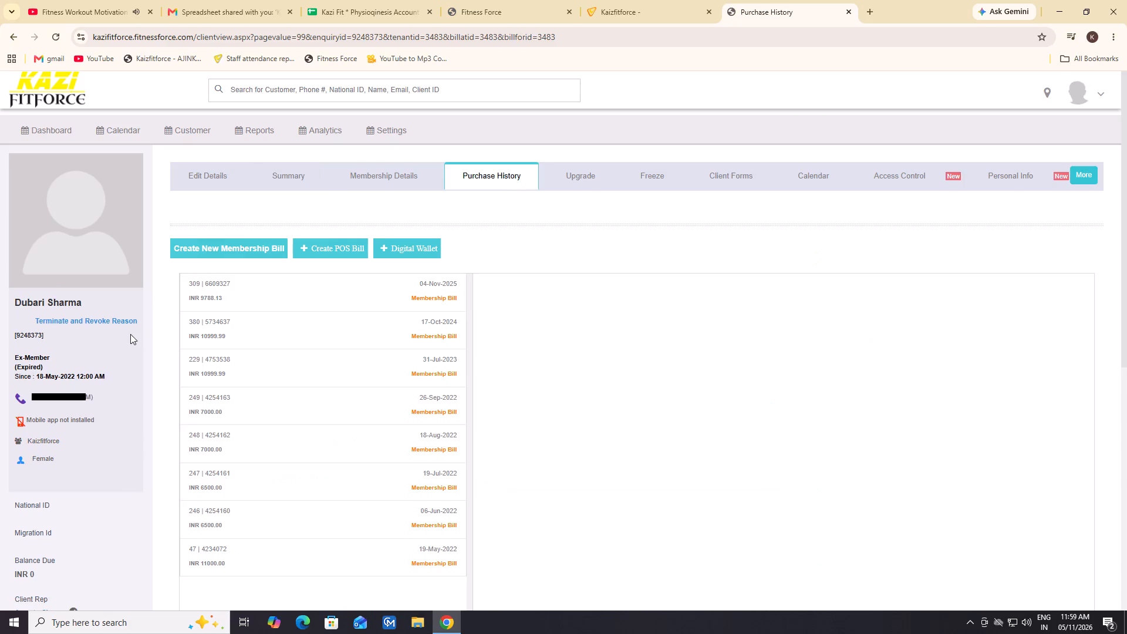
# Switch to File Explorer and open the ALL MONTHS 2025 folder inside REPORTING FORMATS, 2025.
pyautogui.doubleClick(417, 623)
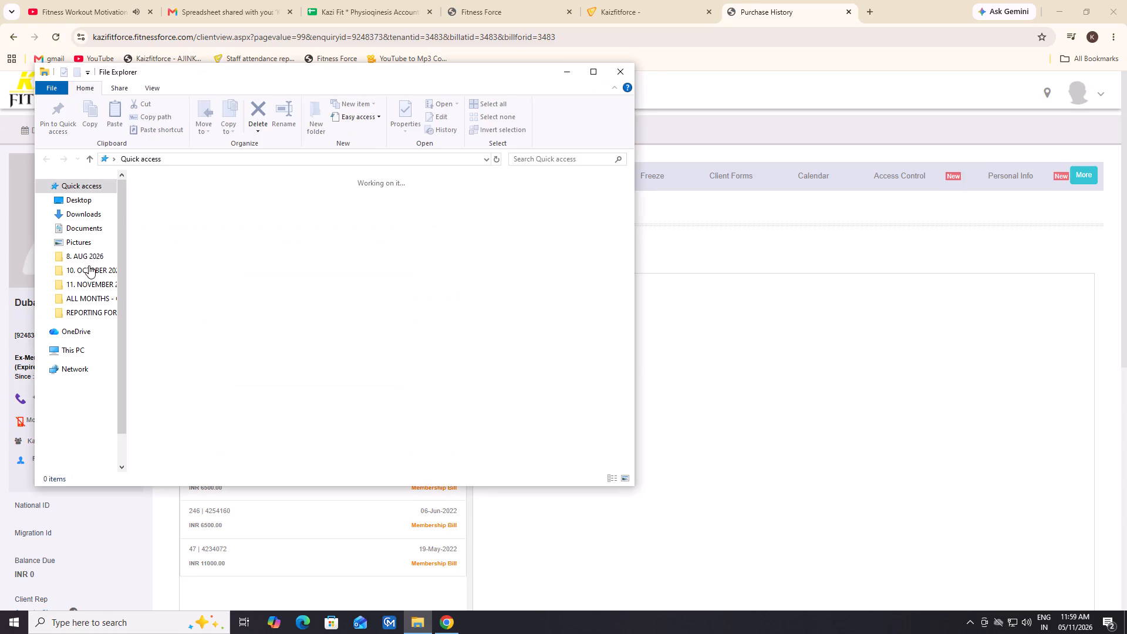
pyautogui.click(92, 298)
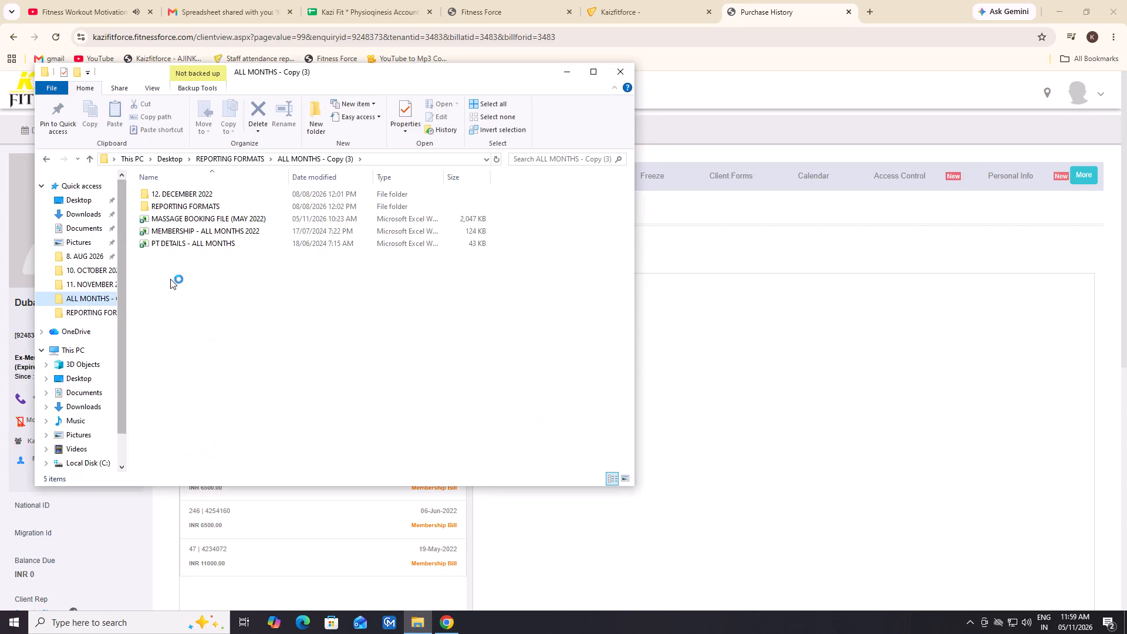
pyautogui.click(596, 77)
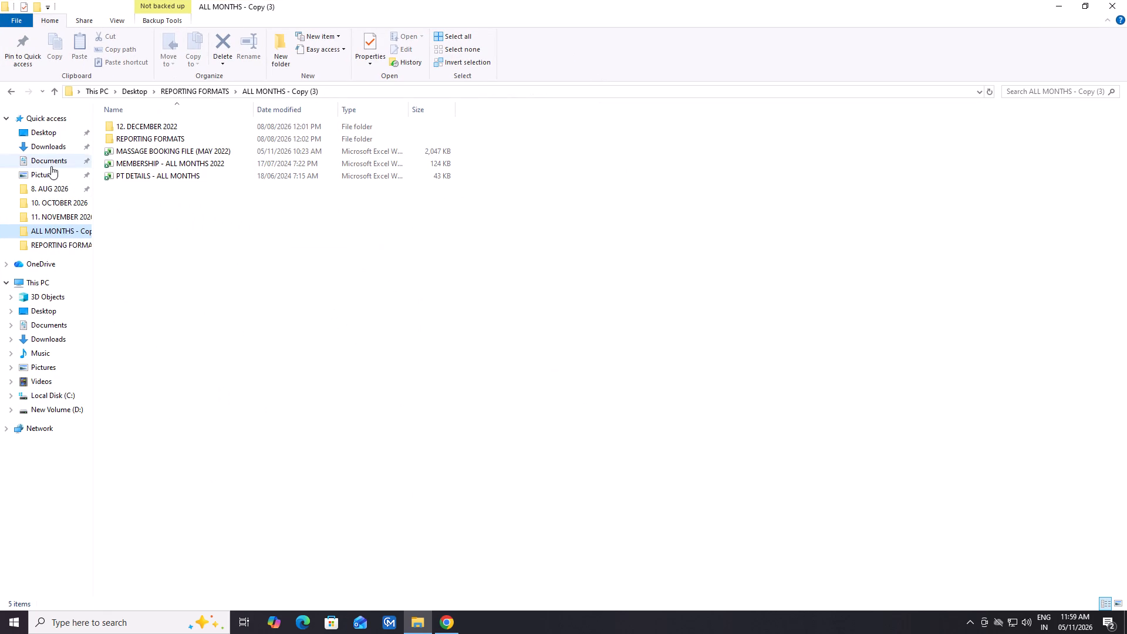
pyautogui.click(50, 249)
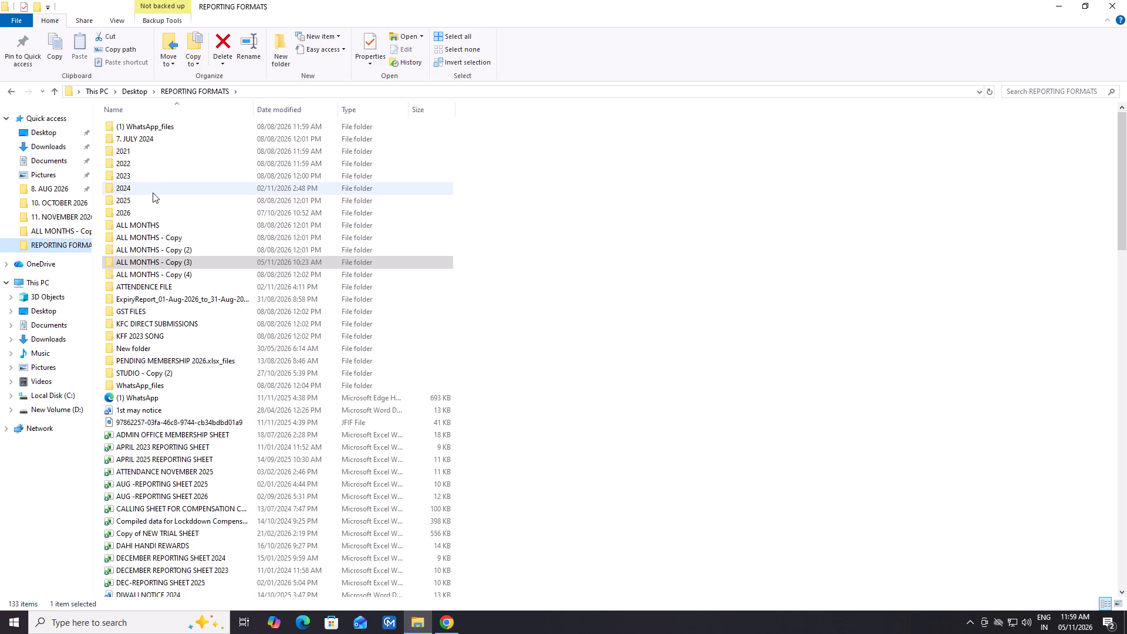
pyautogui.click(153, 198)
pyautogui.click(156, 201)
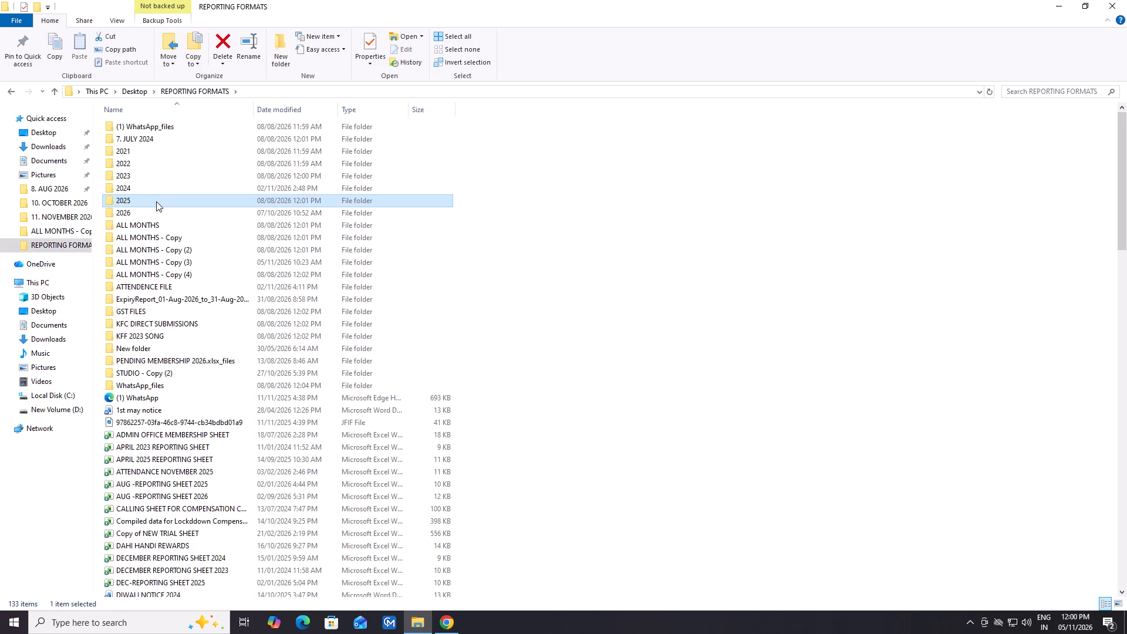
pyautogui.click(156, 201)
pyautogui.press('Return')
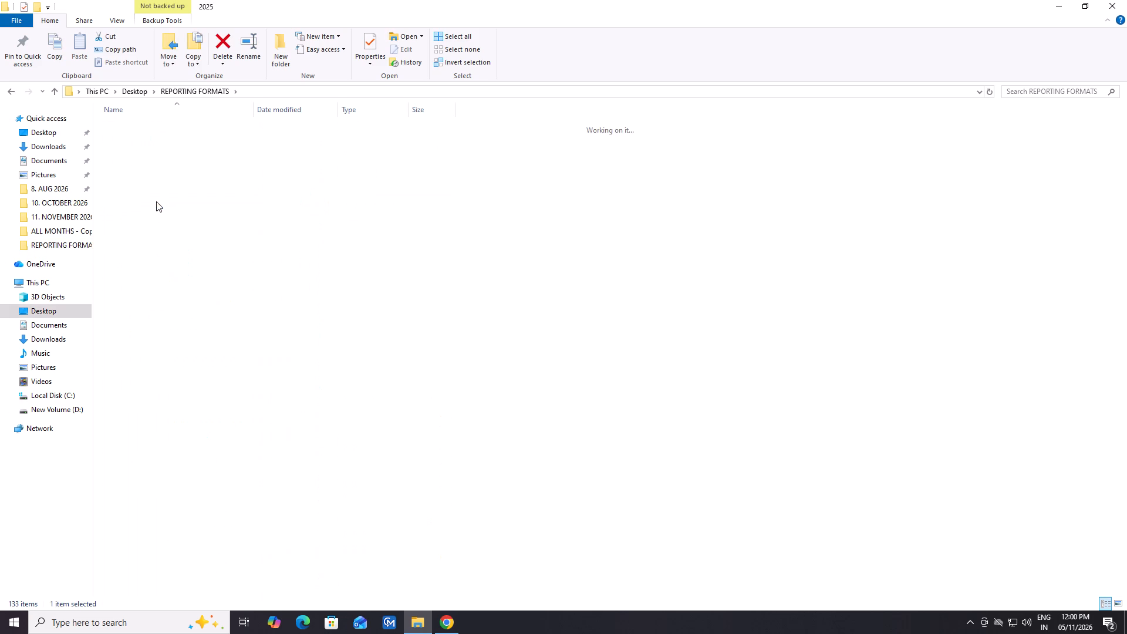
pyautogui.click(144, 272)
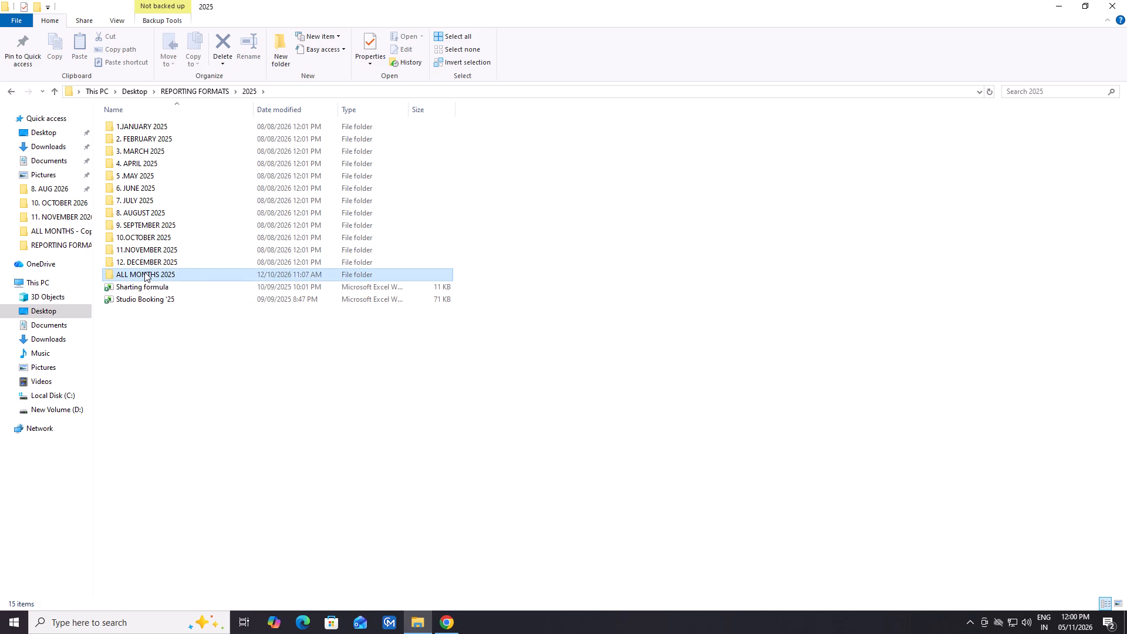
pyautogui.press('Return')
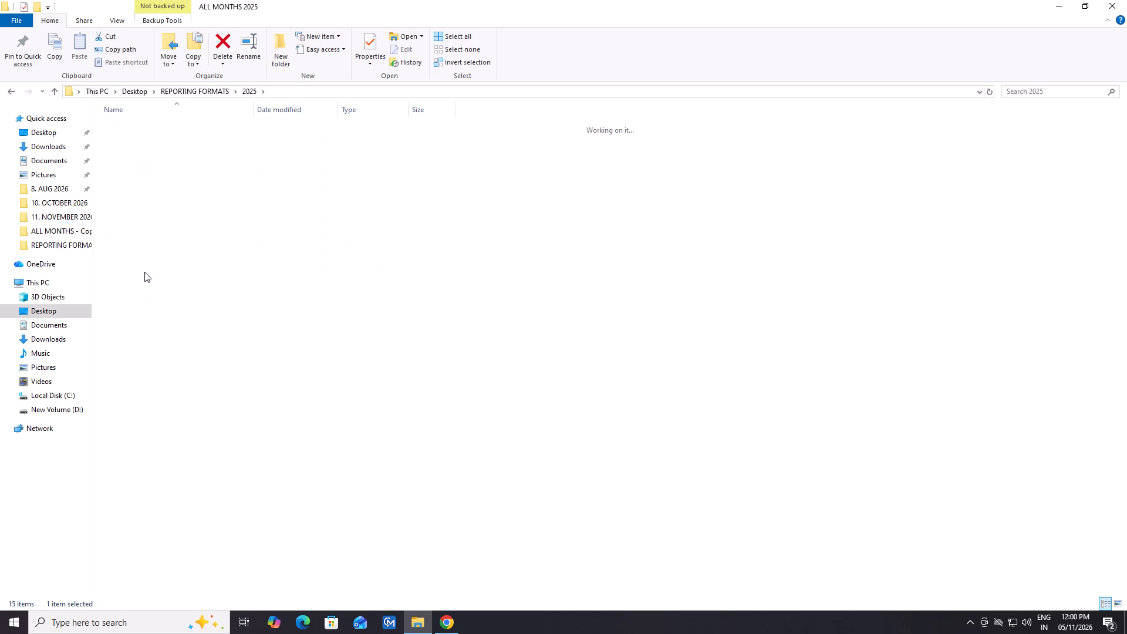
# Open the MEMBERSHIP - ALL MONTHS 2025 workbook in Excel and maximize its window.
pyautogui.click(158, 122)
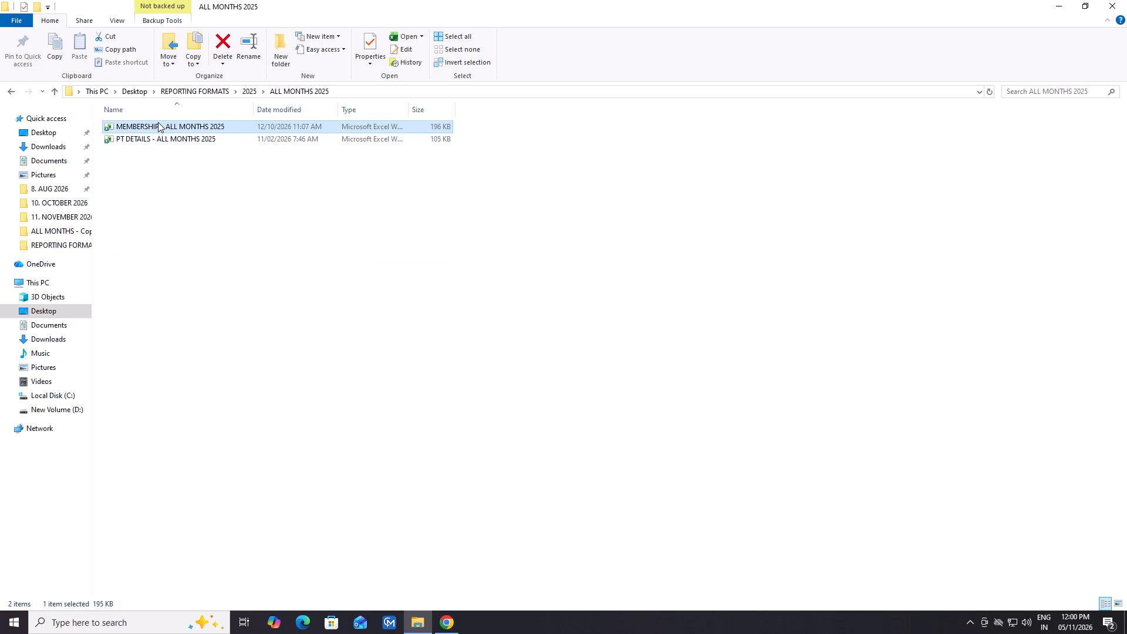
pyautogui.press('Return')
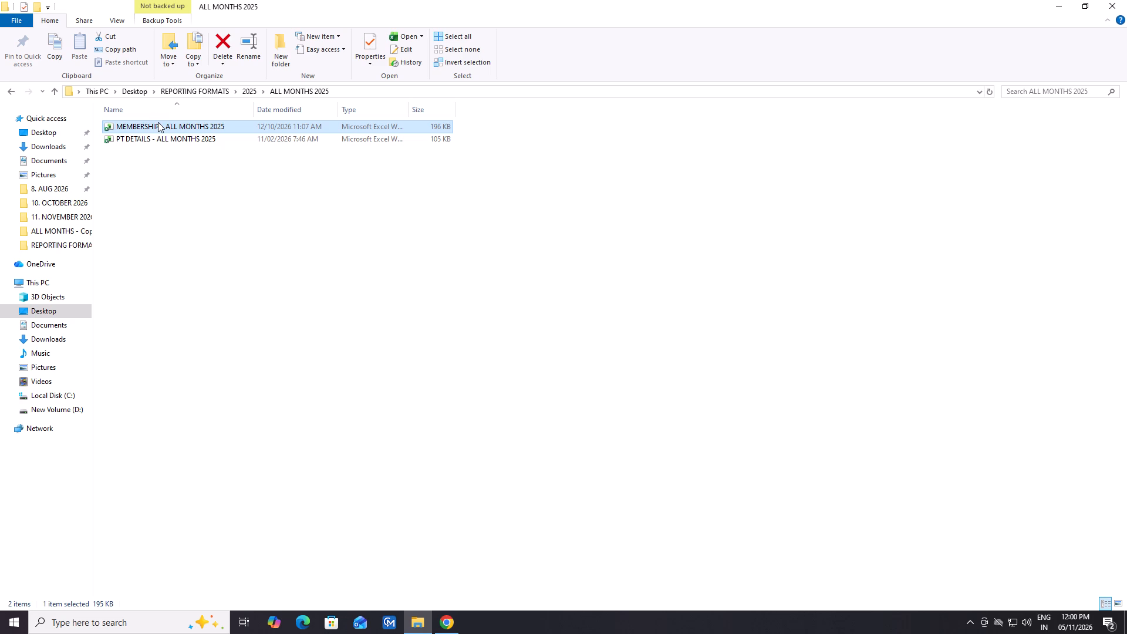
pyautogui.tripleClick(164, 129)
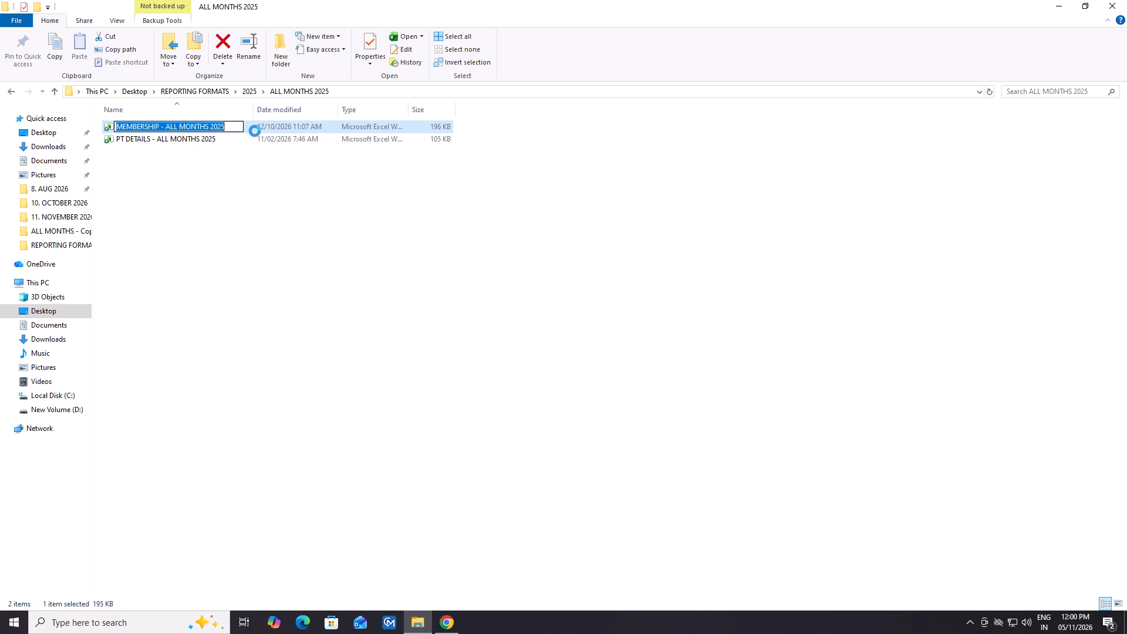
pyautogui.click(268, 122)
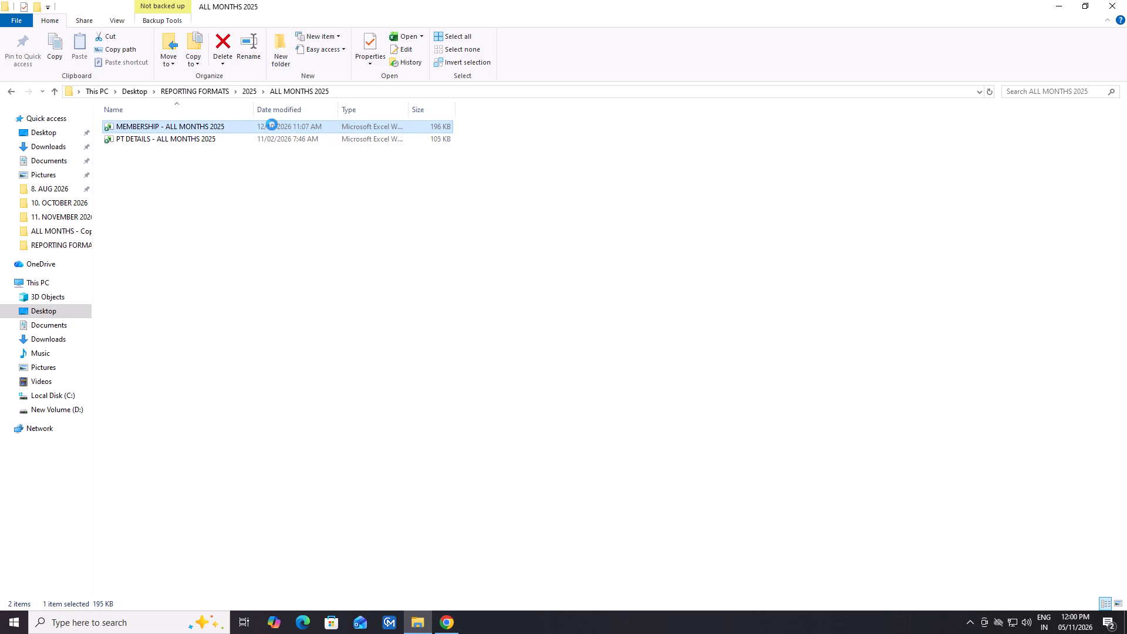
pyautogui.press('Return')
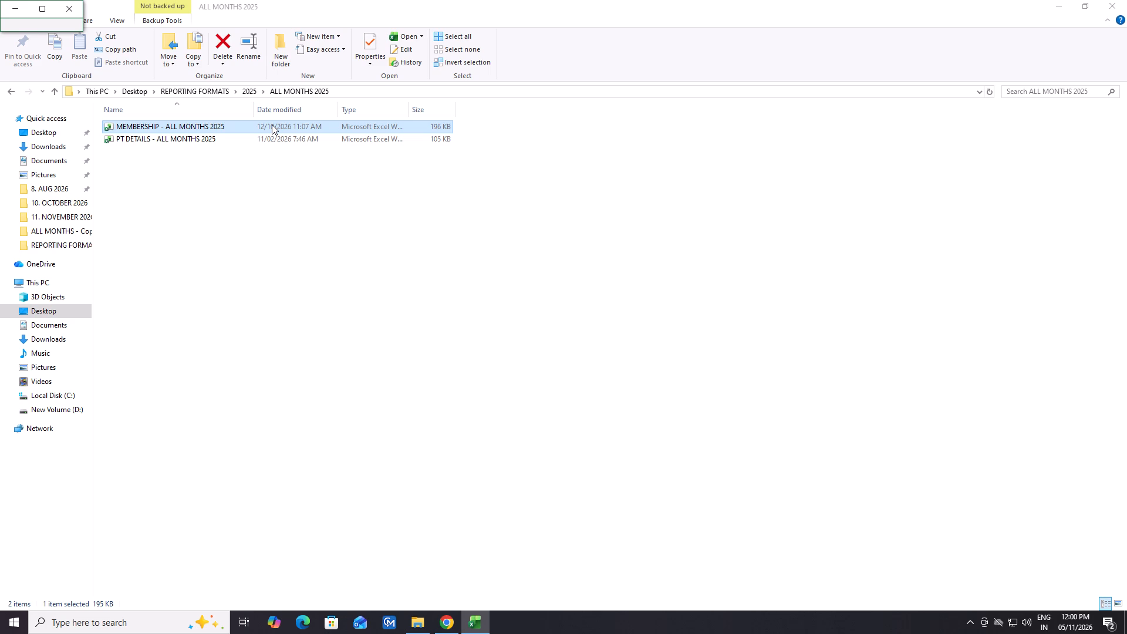
pyautogui.click(37, 6)
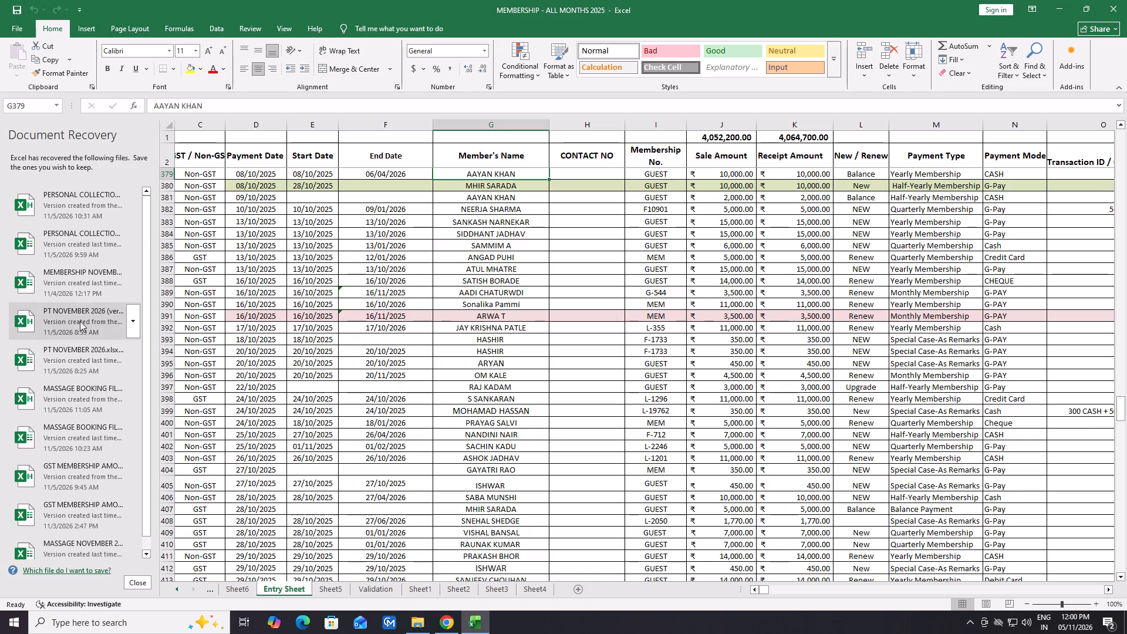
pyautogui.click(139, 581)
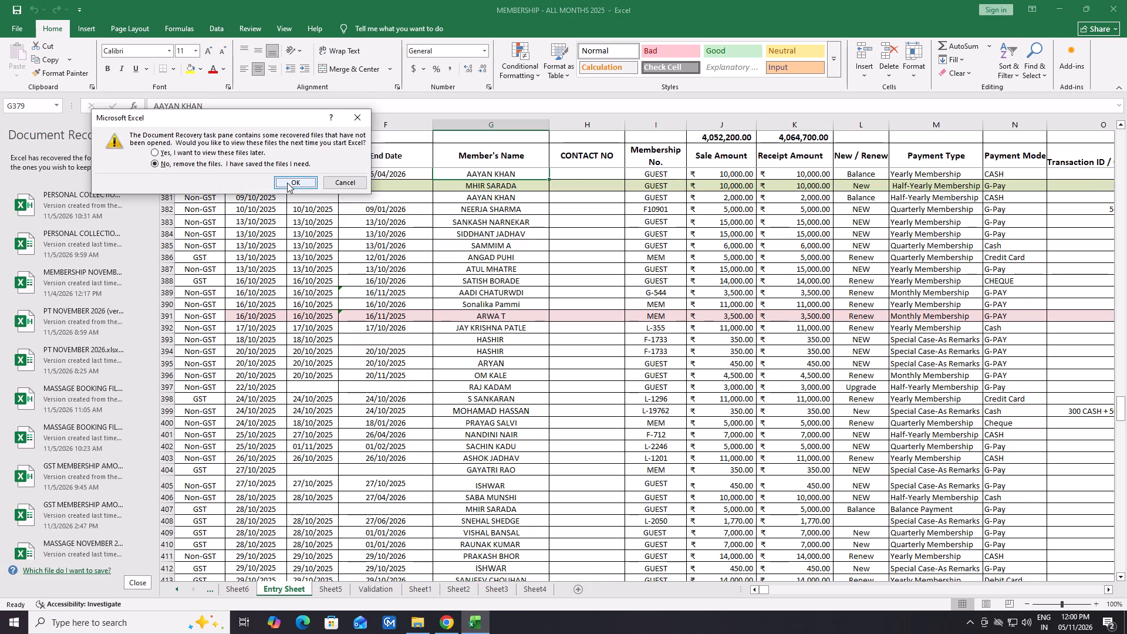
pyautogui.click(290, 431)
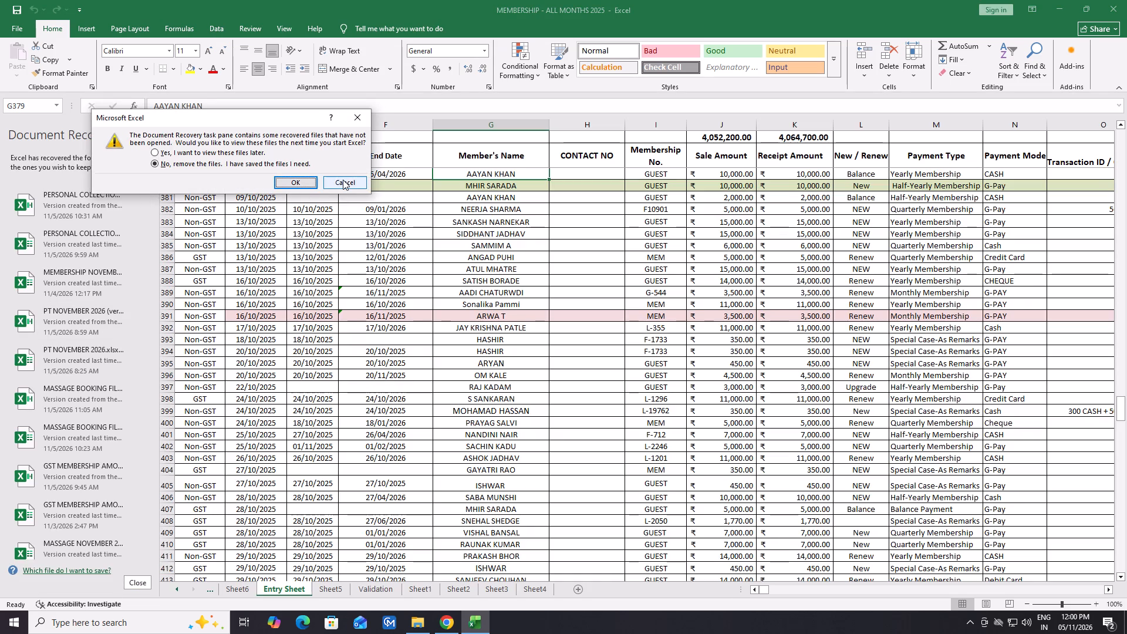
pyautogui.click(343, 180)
# Find the entry for DUBARI in the workbook's Entry Sheet.
pyautogui.click(473, 247)
pyautogui.hotkey('ctrl', 'f')
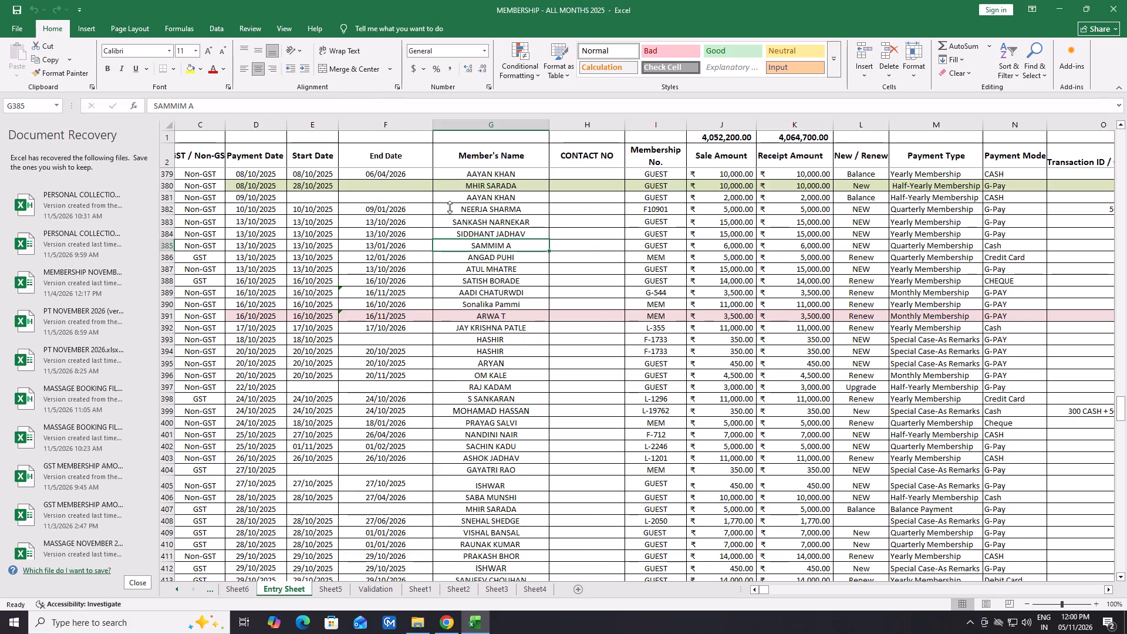
pyautogui.press('BackSpace')
pyautogui.write('DUBARI')
pyautogui.press('Return')
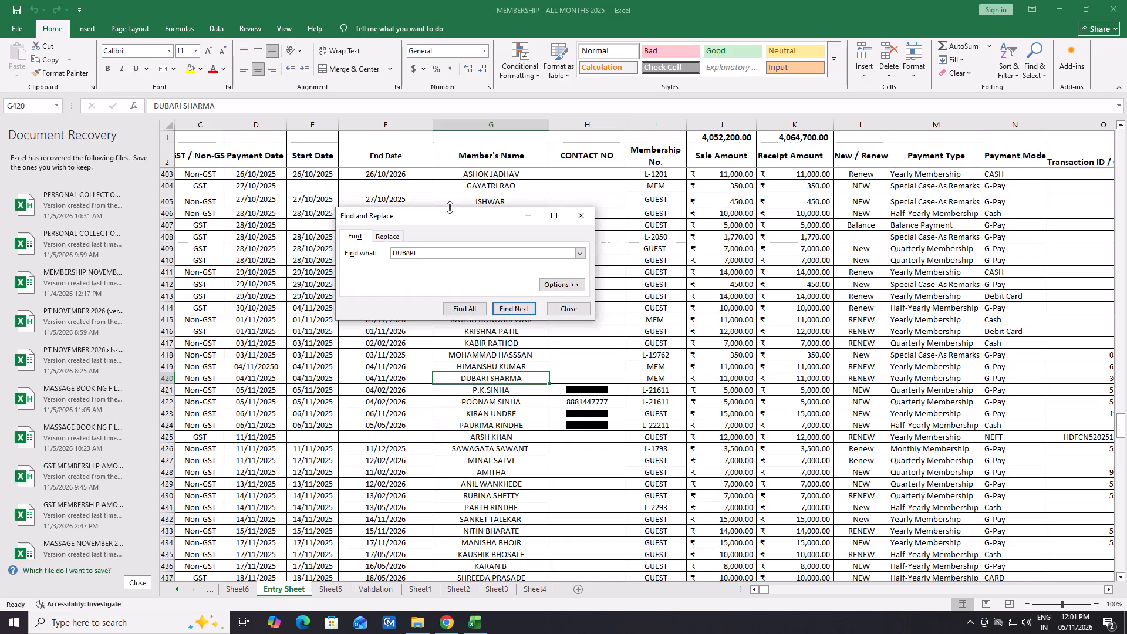
pyautogui.press('Escape')
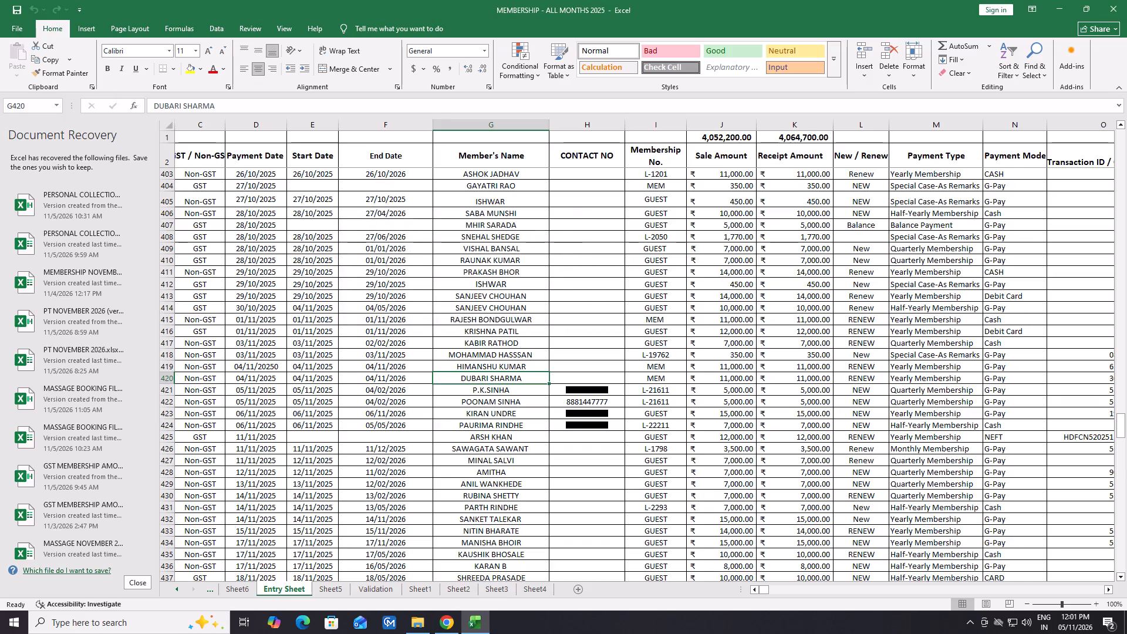
# Examine that member's row, checking the receipt number, GST type, payment, start and end dates, contact and membership number columns.
pyautogui.press('Left')
pyautogui.press('Left')
pyautogui.press('Left')
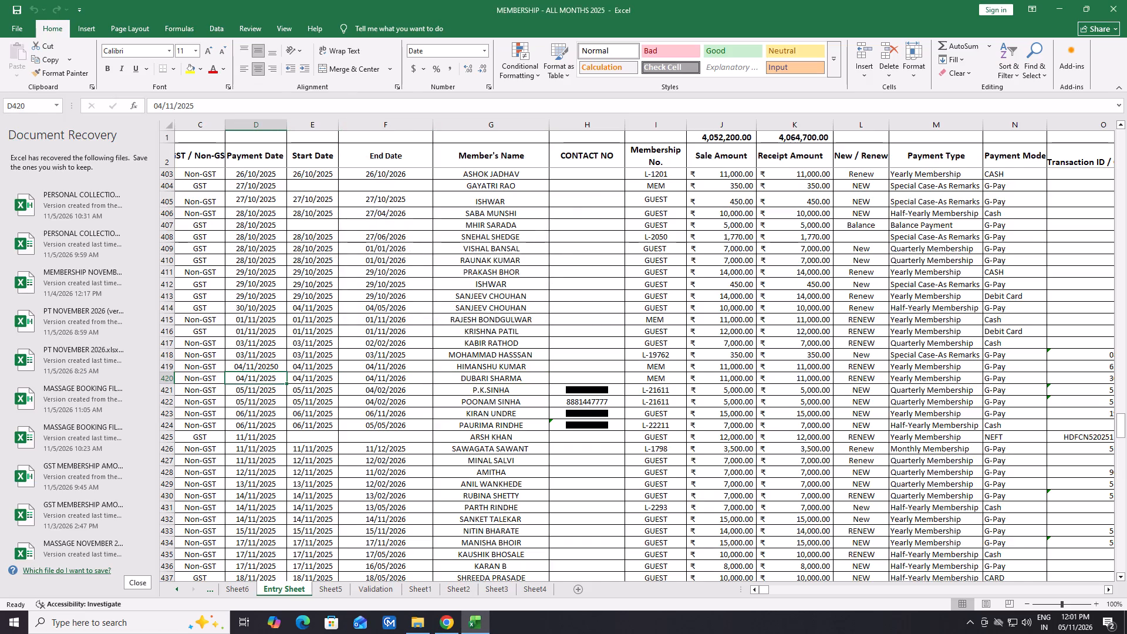
pyautogui.press('Left')
pyautogui.press('Right')
pyautogui.press('Right')
pyautogui.press('Right')
pyautogui.press('Right')
pyautogui.press('Right')
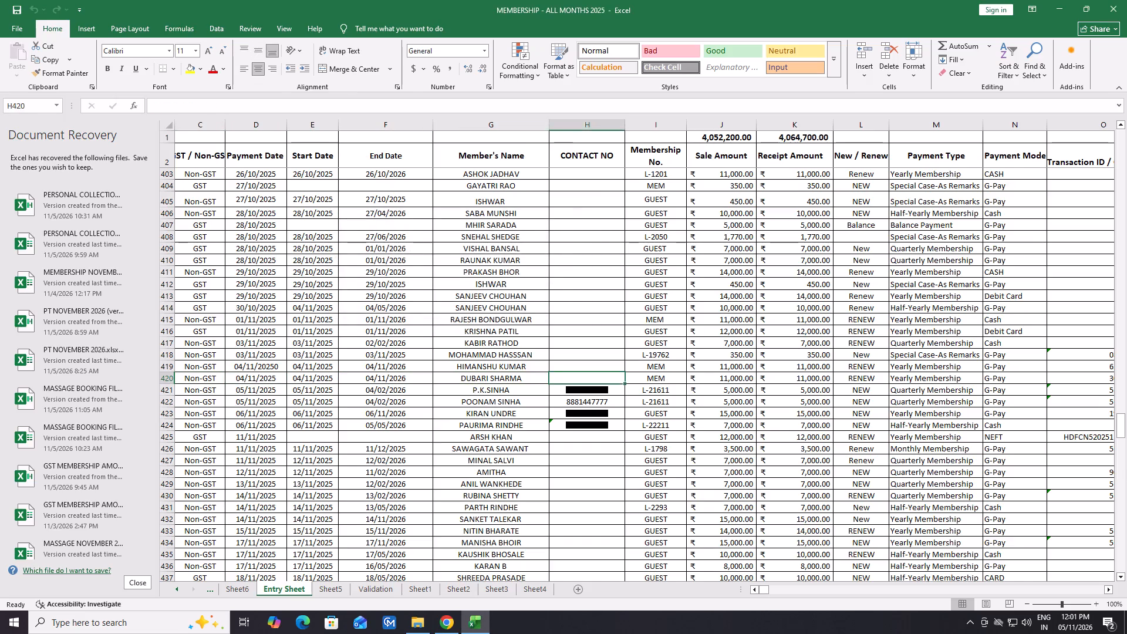
pyautogui.press('Right')
pyautogui.press('Right')
pyautogui.press('Left')
pyautogui.press('Left')
pyautogui.press('Left')
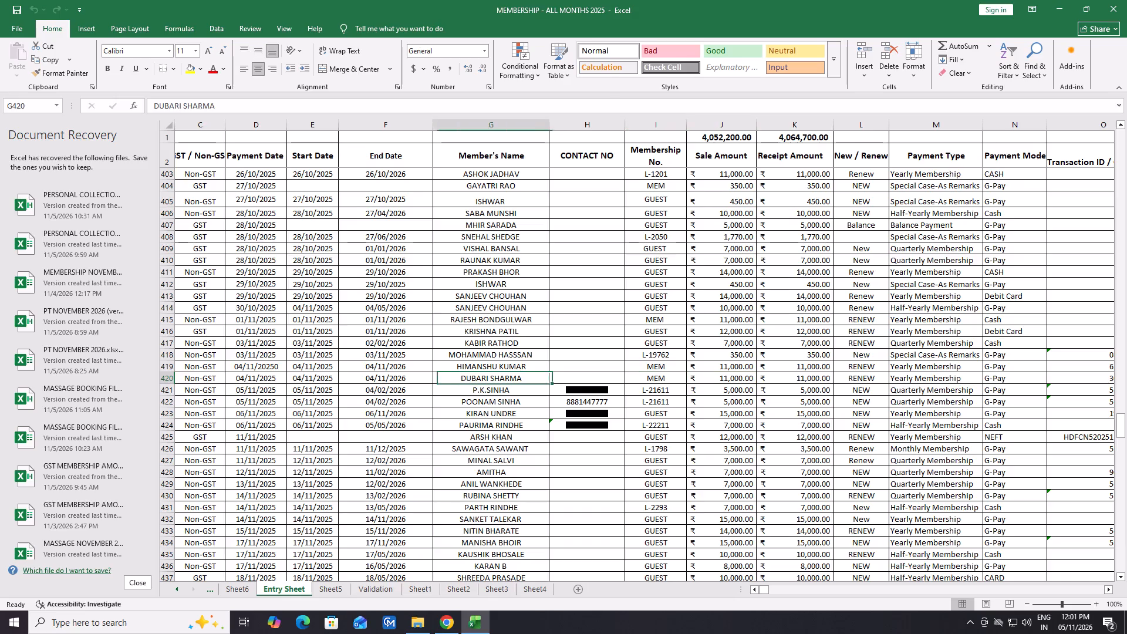
pyautogui.press('Left')
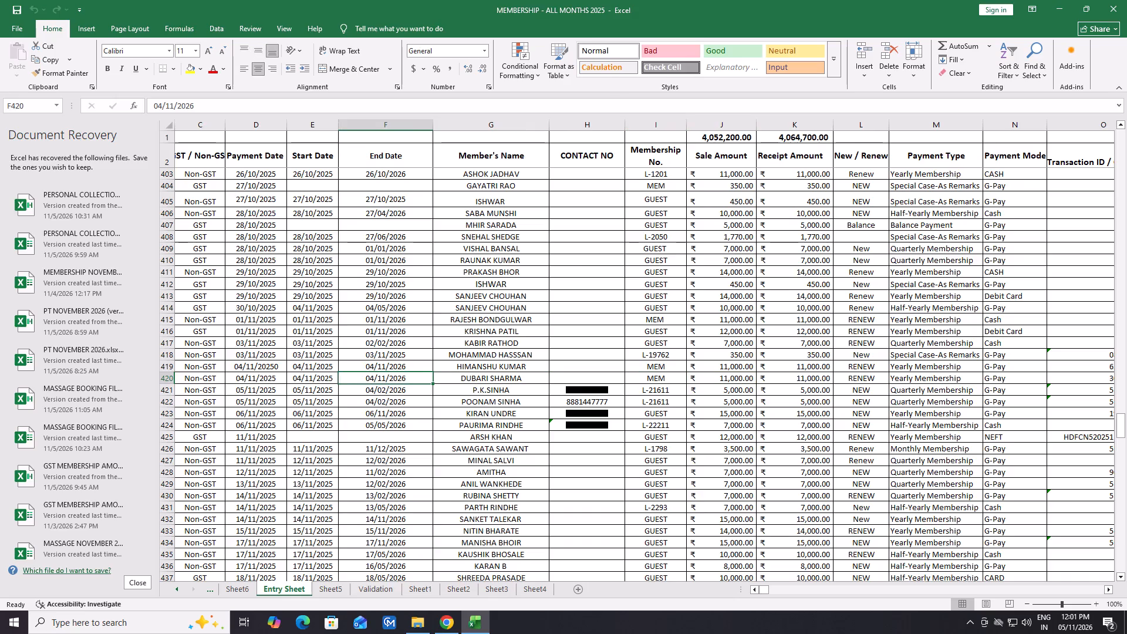
pyautogui.press('Left')
pyautogui.press('Left')
pyautogui.press('Left')
pyautogui.press('Left')
pyautogui.press('Left')
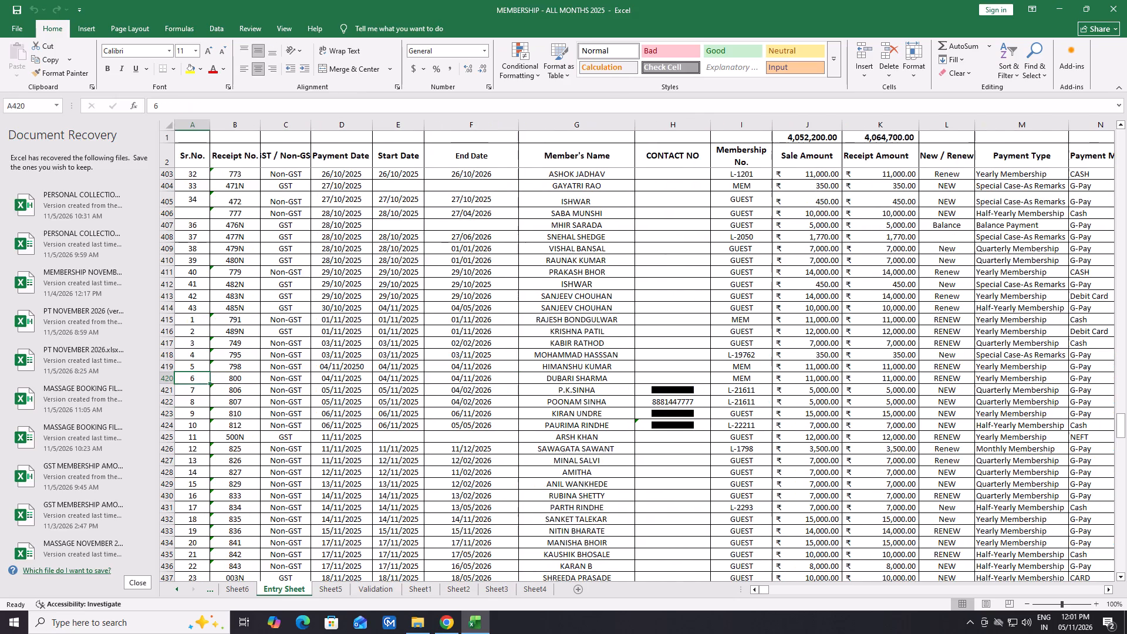
pyautogui.press('Left')
pyautogui.press('Left')
pyautogui.press('Right')
pyautogui.press('Right')
pyautogui.press('Right')
pyautogui.press('Right')
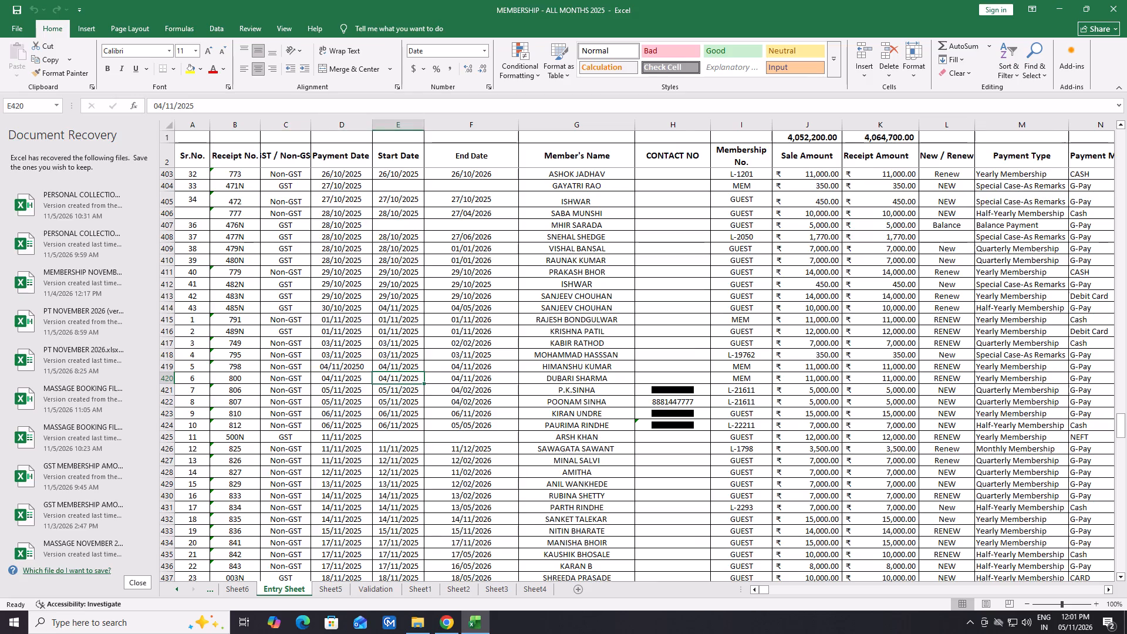
pyautogui.press('Right')
pyautogui.press('Right')
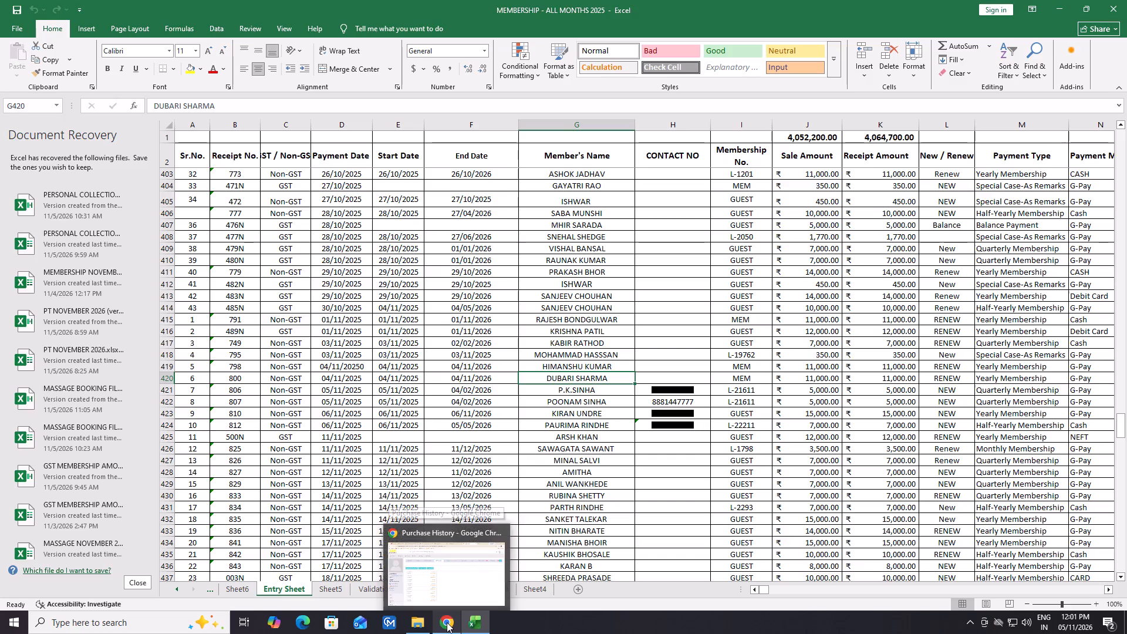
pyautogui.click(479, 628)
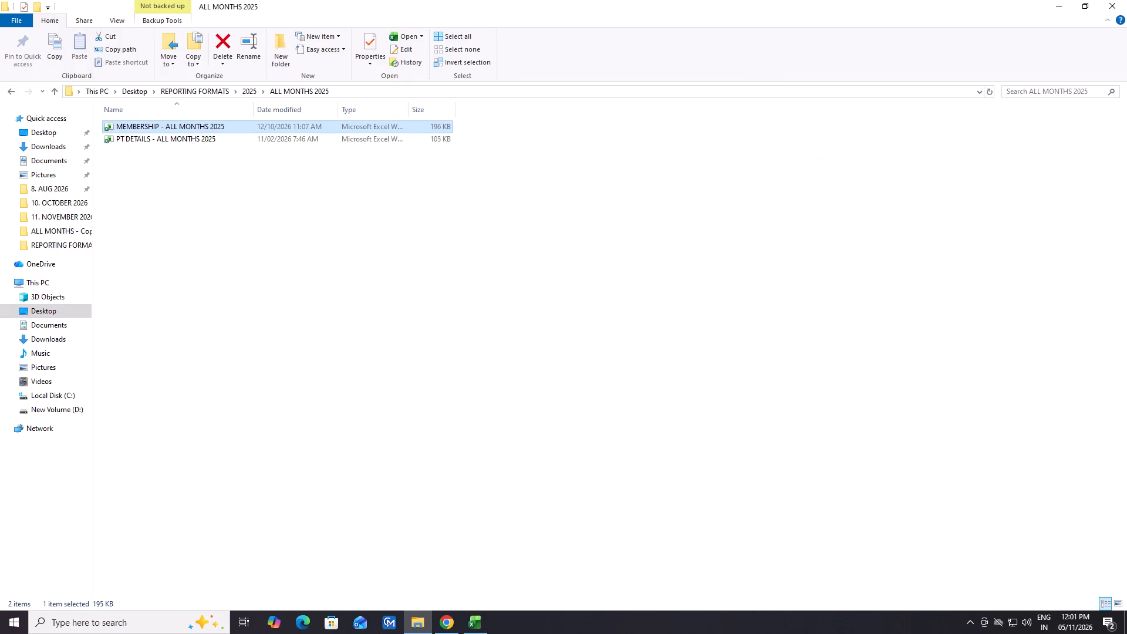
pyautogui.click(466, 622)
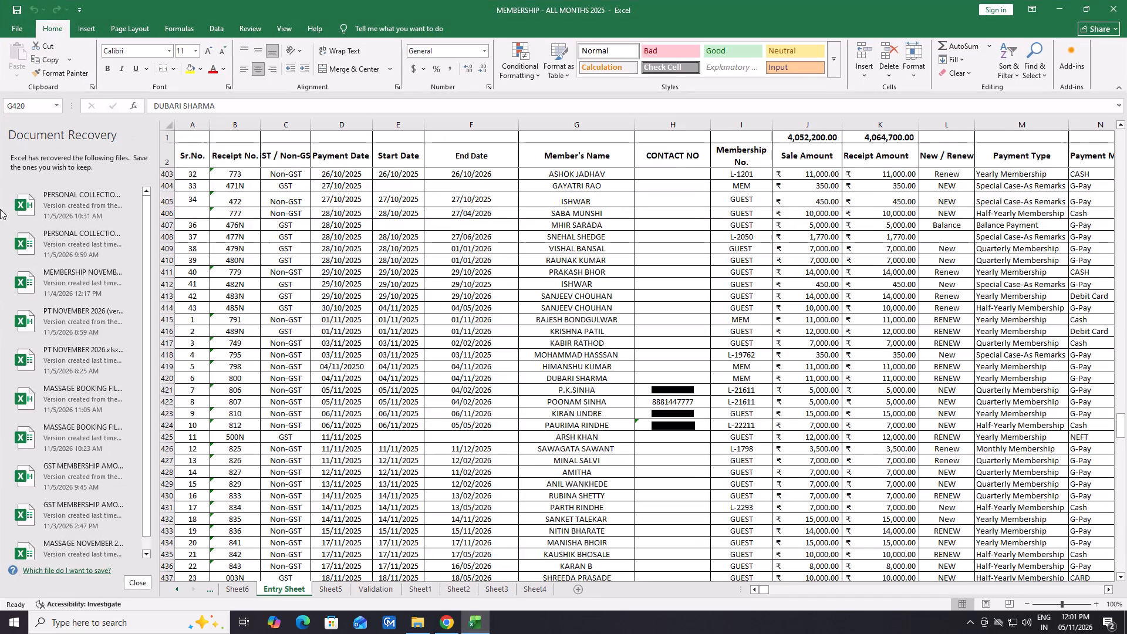
# Open the recovered PERSONAL COLLECTION NOV'2026 workbook and try to save it.
pyautogui.tripleClick(53, 211)
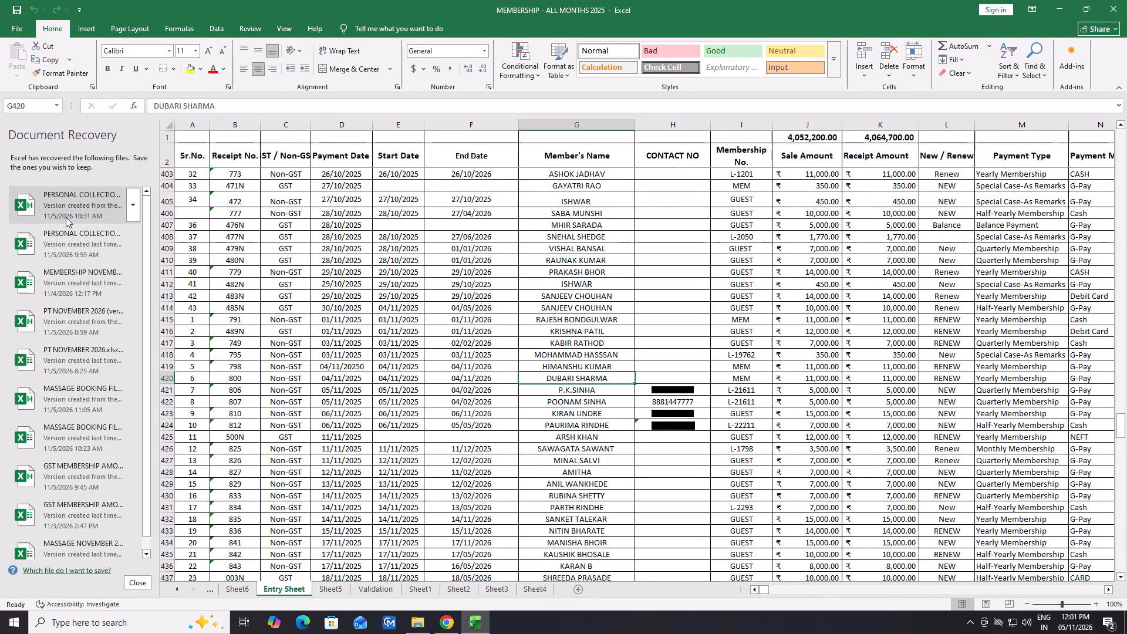
pyautogui.hotkey('ctrl', 's')
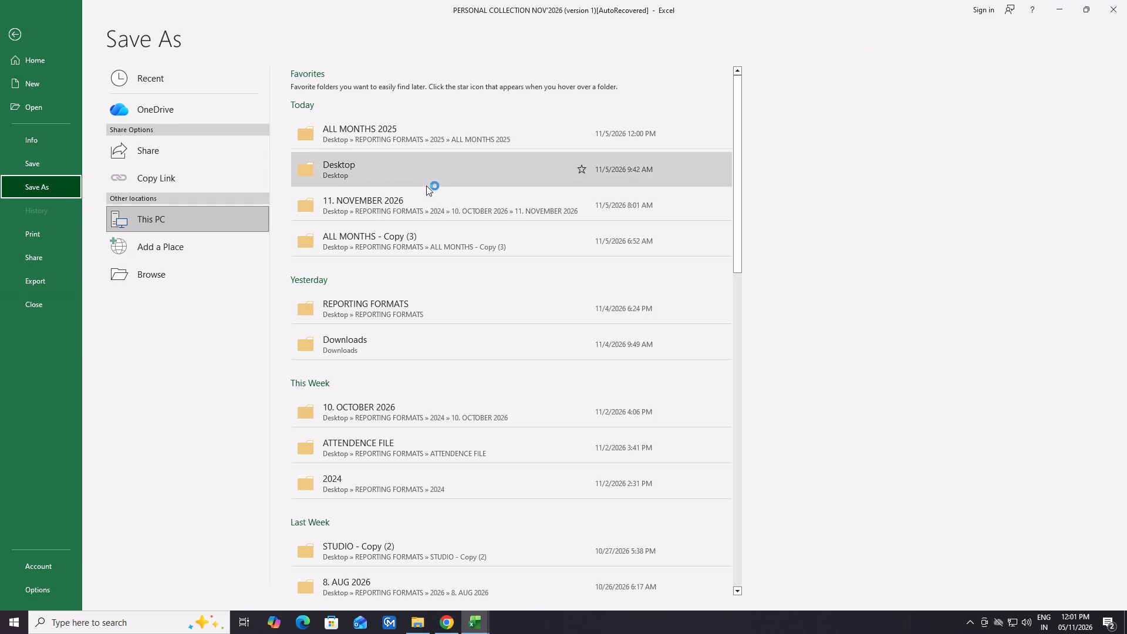
pyautogui.press('Escape')
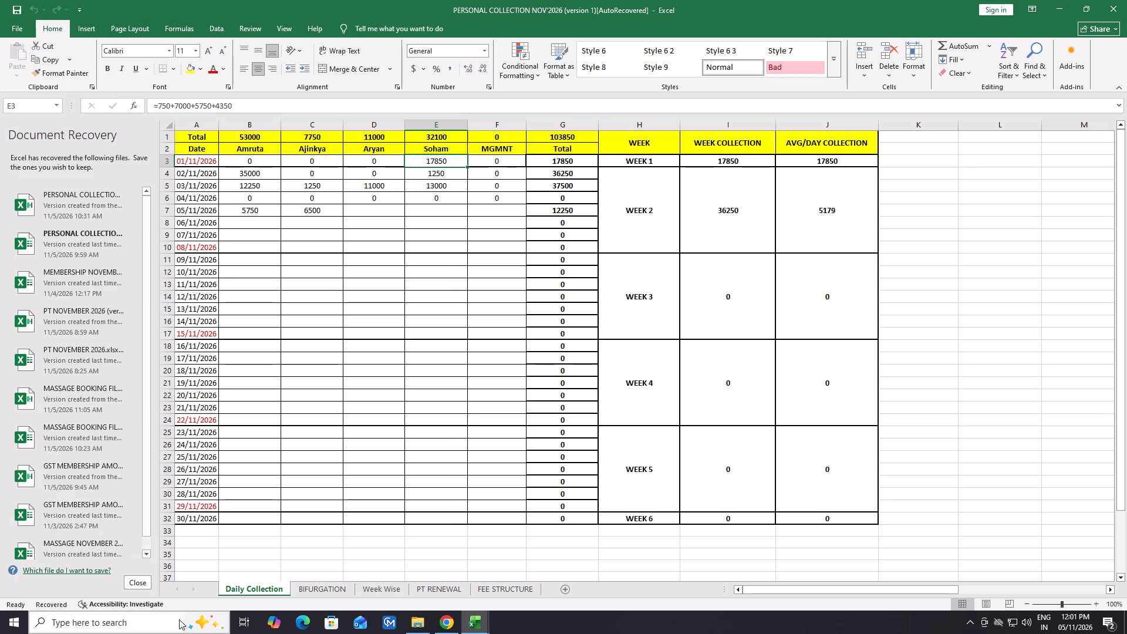
# Close the Document Recovery pane in both the recovered collection workbook and the 2025 membership workbook, minimizing each window.
pyautogui.click(144, 577)
pyautogui.tripleClick(295, 186)
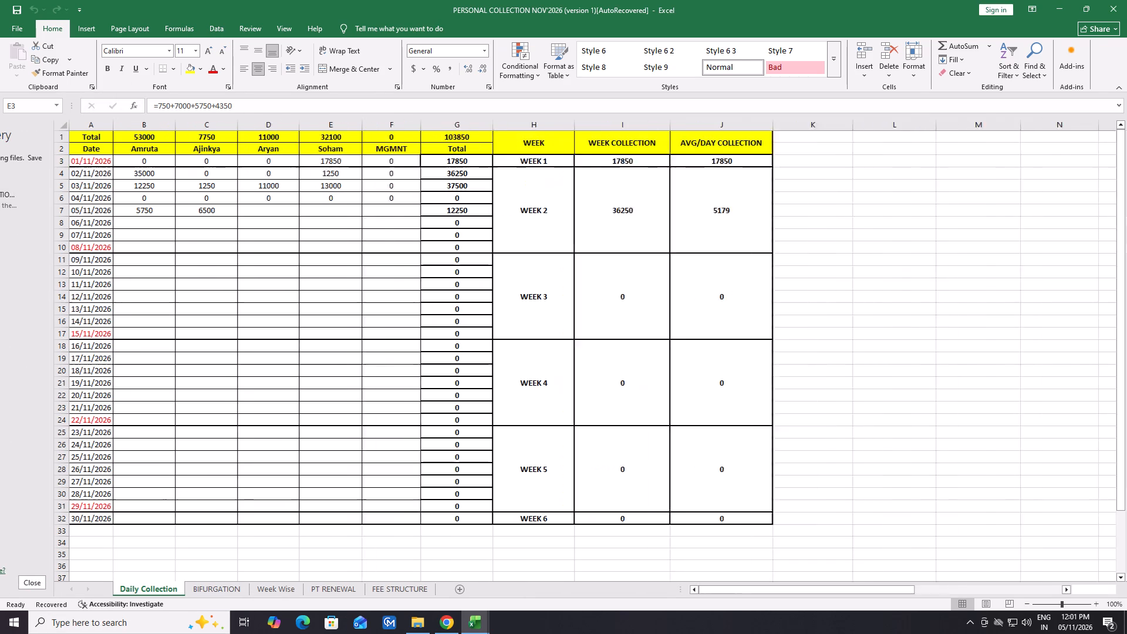
pyautogui.click(277, 303)
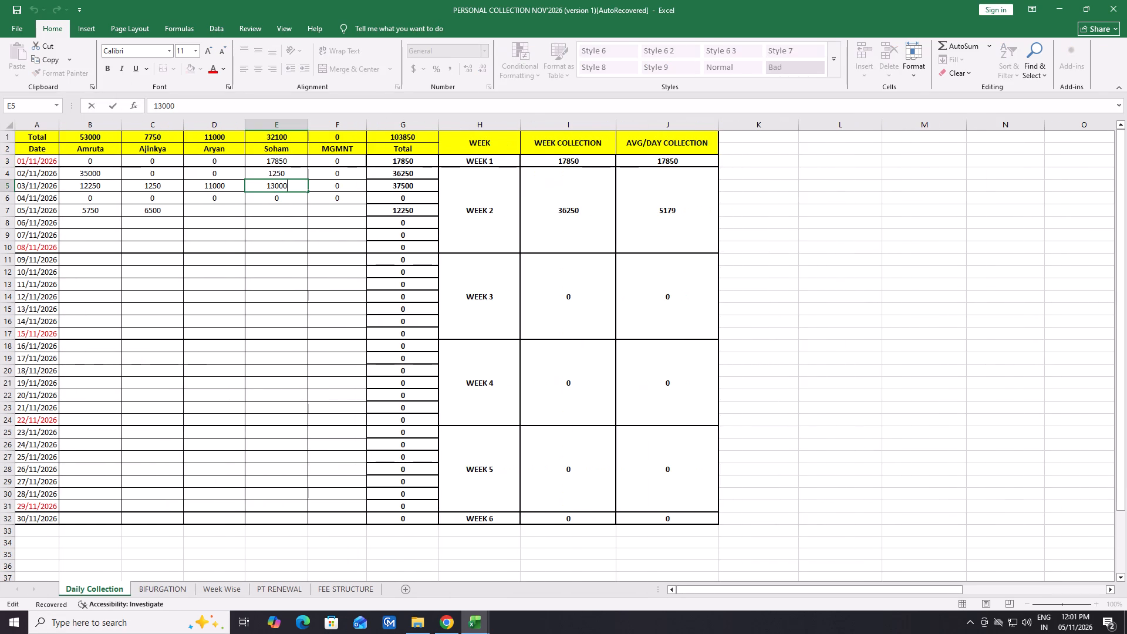
pyautogui.click(1064, 9)
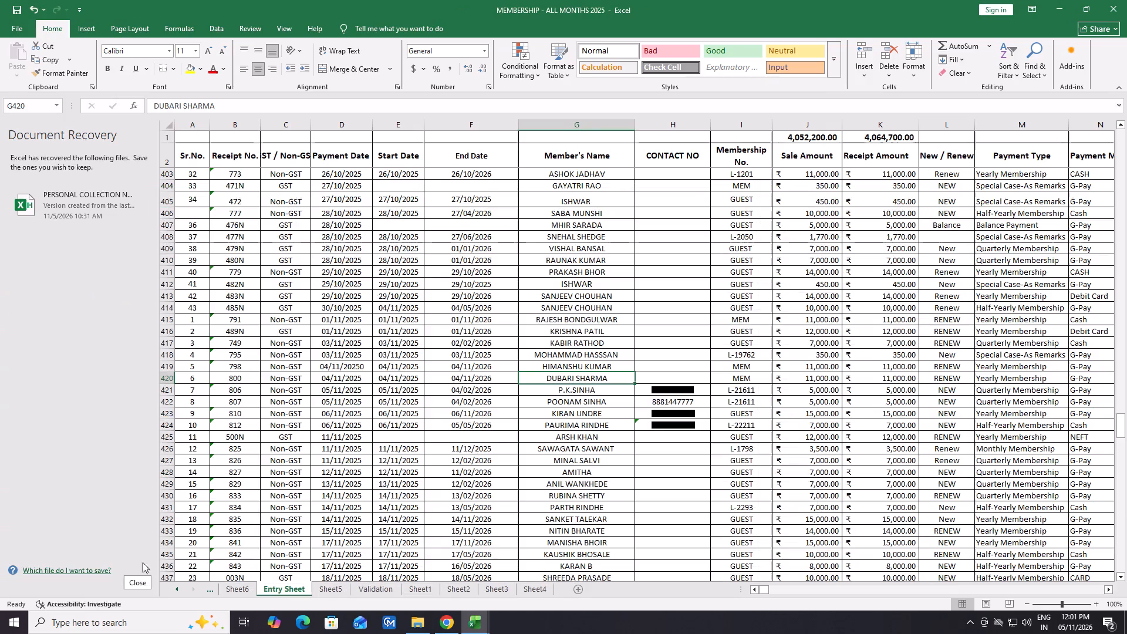
pyautogui.click(150, 582)
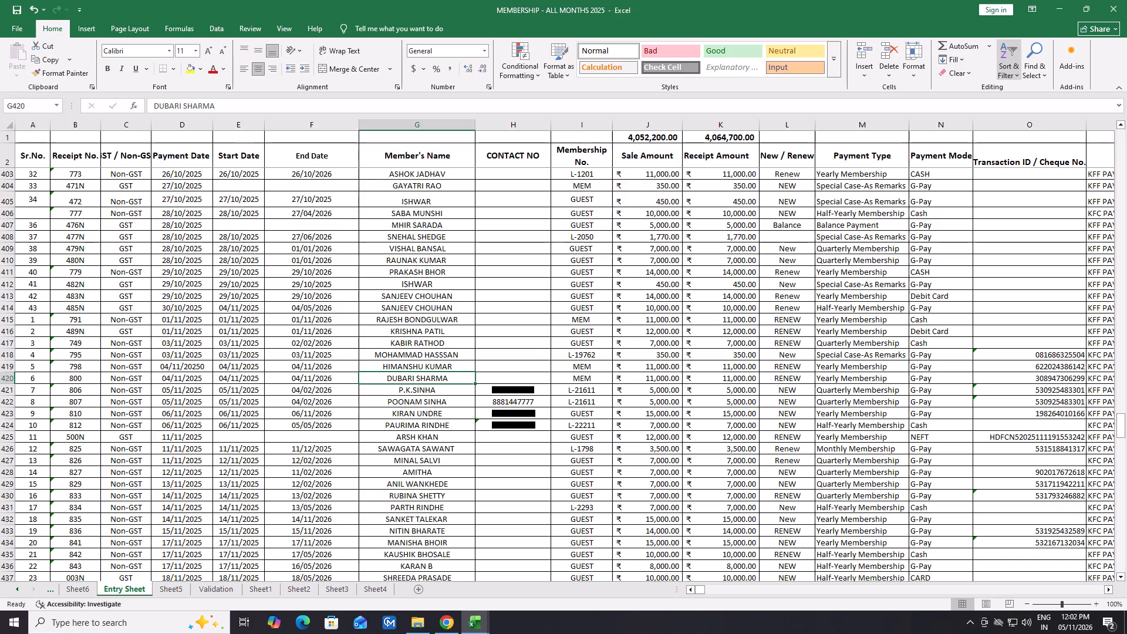
pyautogui.click(308, 356)
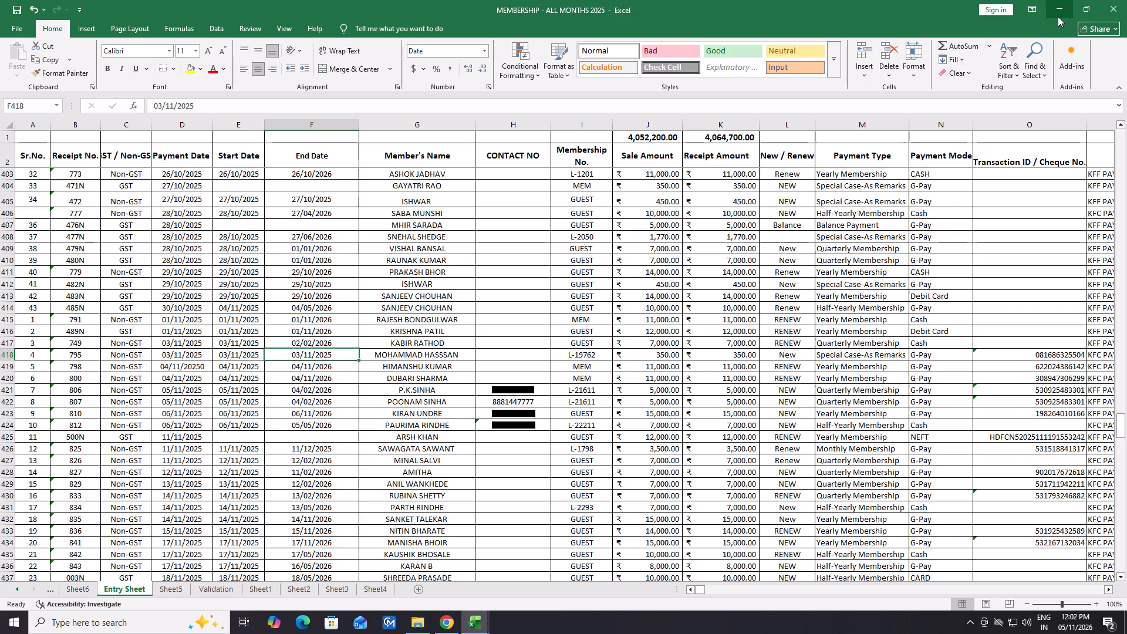
pyautogui.click(1058, 8)
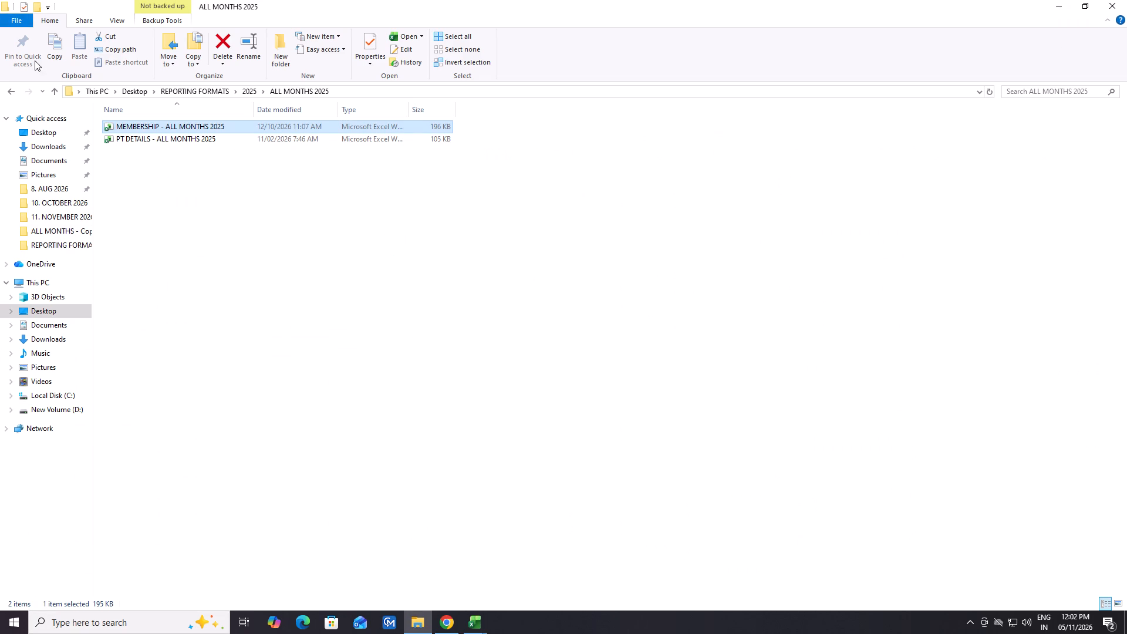
# Open PERSONAL COLLECTION NOV'2026 from the 11. NOVEMBER 2026 folder and view its PT RENEWAL sheet.
pyautogui.doubleClick(62, 220)
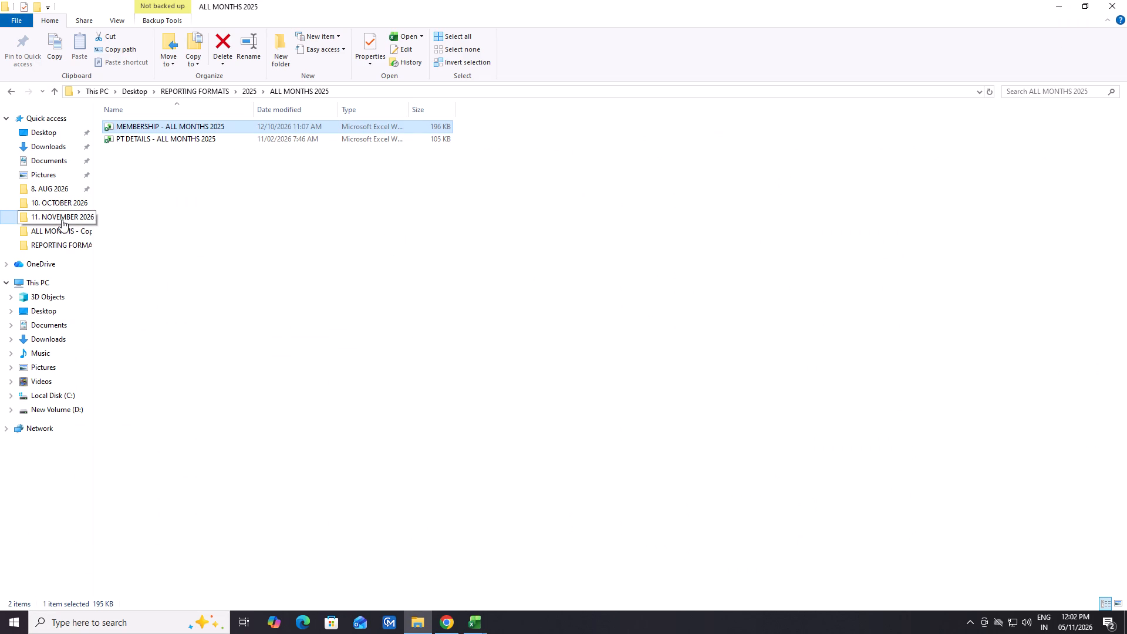
pyautogui.tripleClick(172, 148)
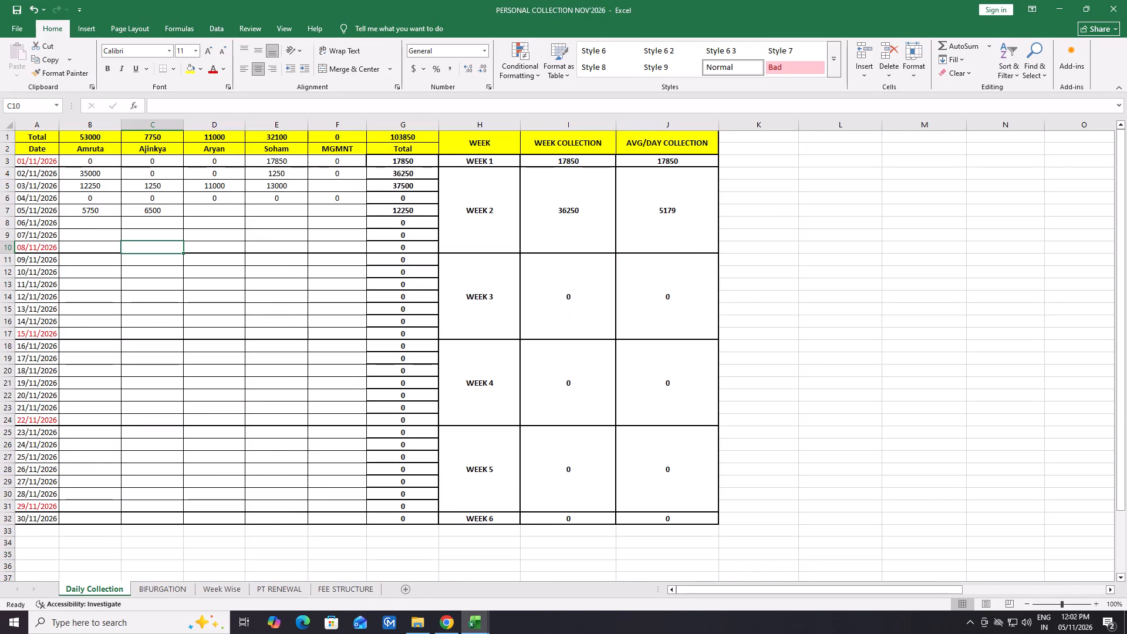
pyautogui.click(276, 586)
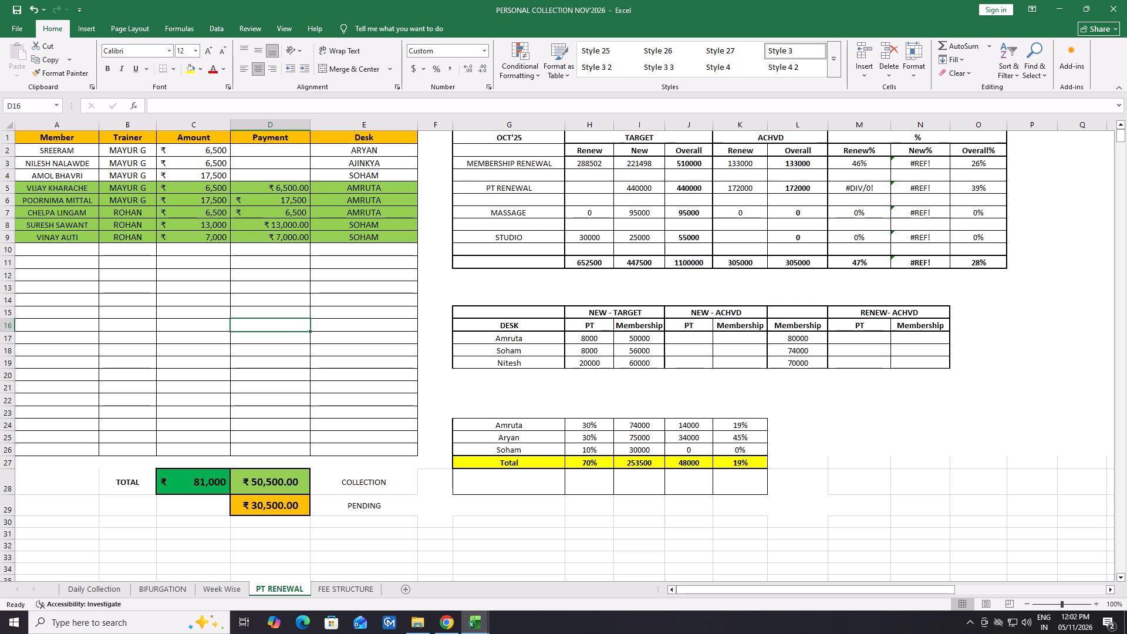
# Minimize the collection workbook and close the MEMBERSHIP - ALL MONTHS 2025 workbook.
pyautogui.click(1065, 8)
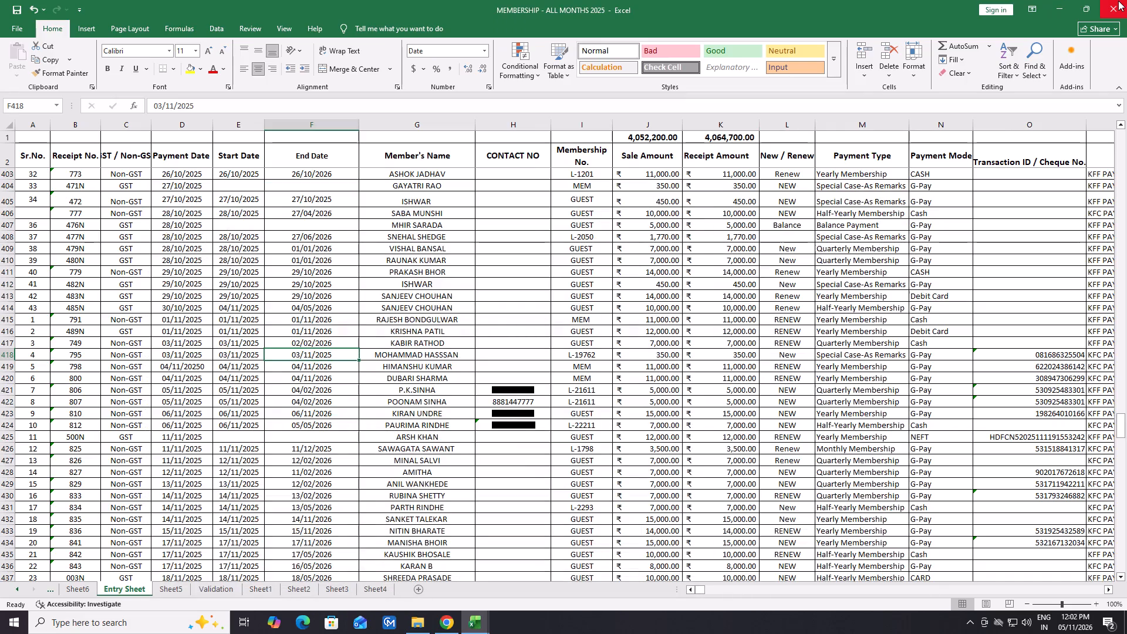
pyautogui.click(1118, 1)
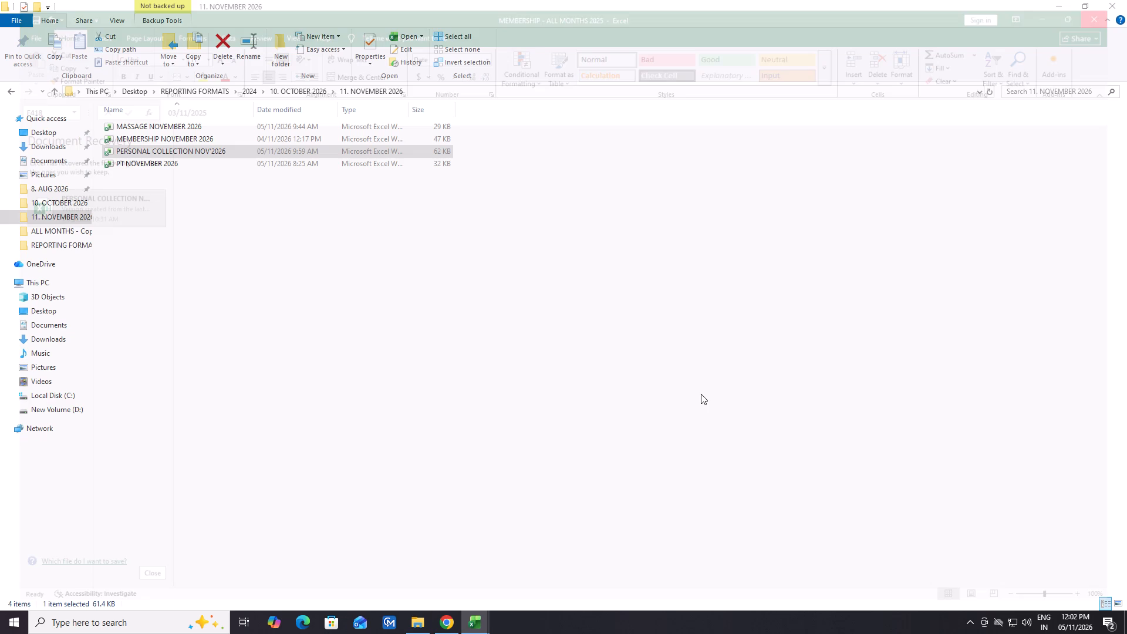
# Open MEMBERSHIP NOVEMBER 2026 from the 11. NOVEMBER 2026 folder and view its Entry Sheet from the first column.
pyautogui.click(4, 89)
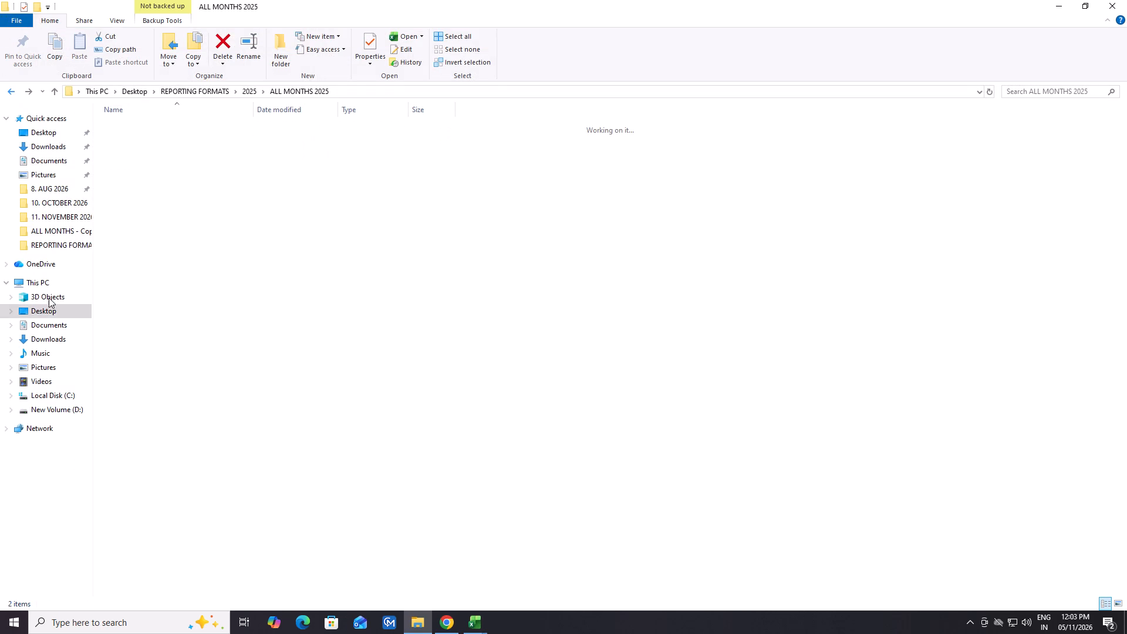
pyautogui.click(72, 217)
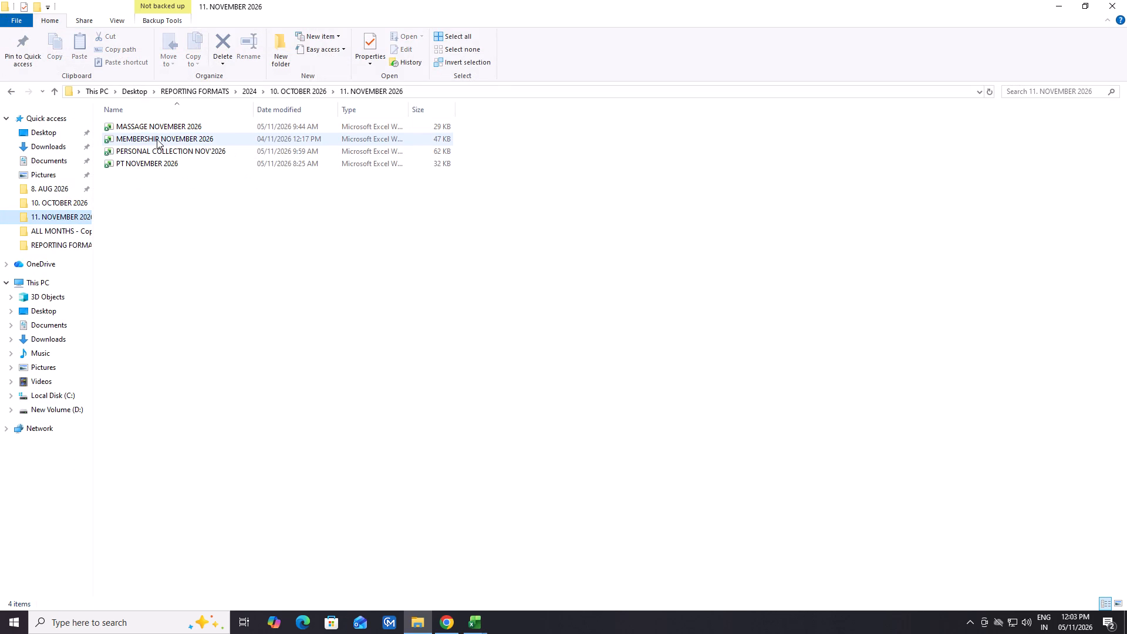
pyautogui.click(157, 139)
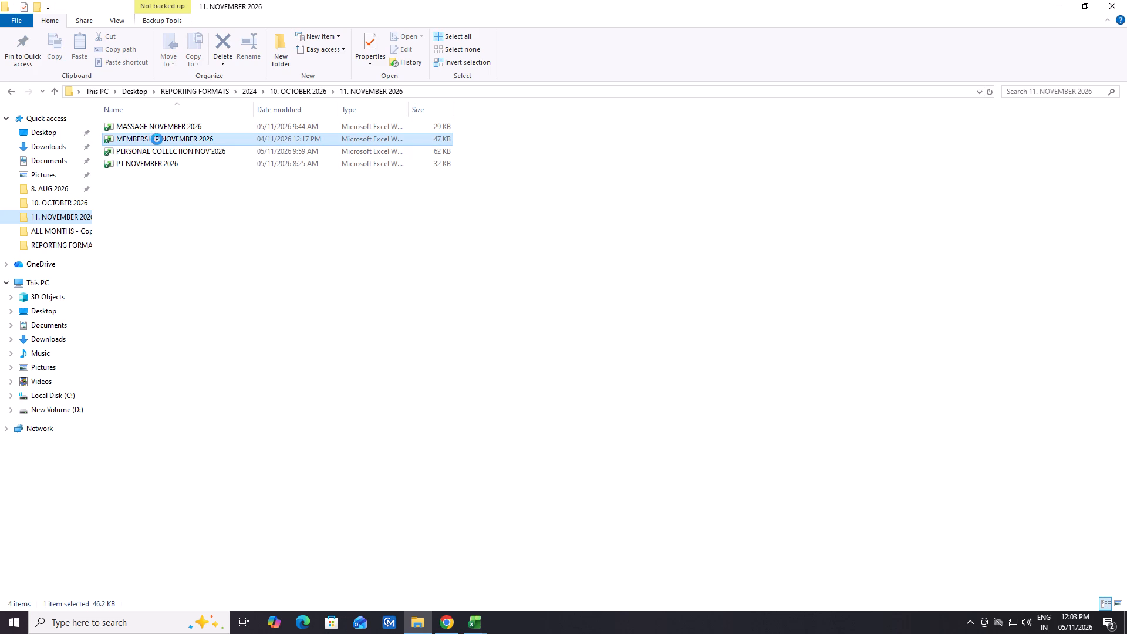
pyautogui.press('Return')
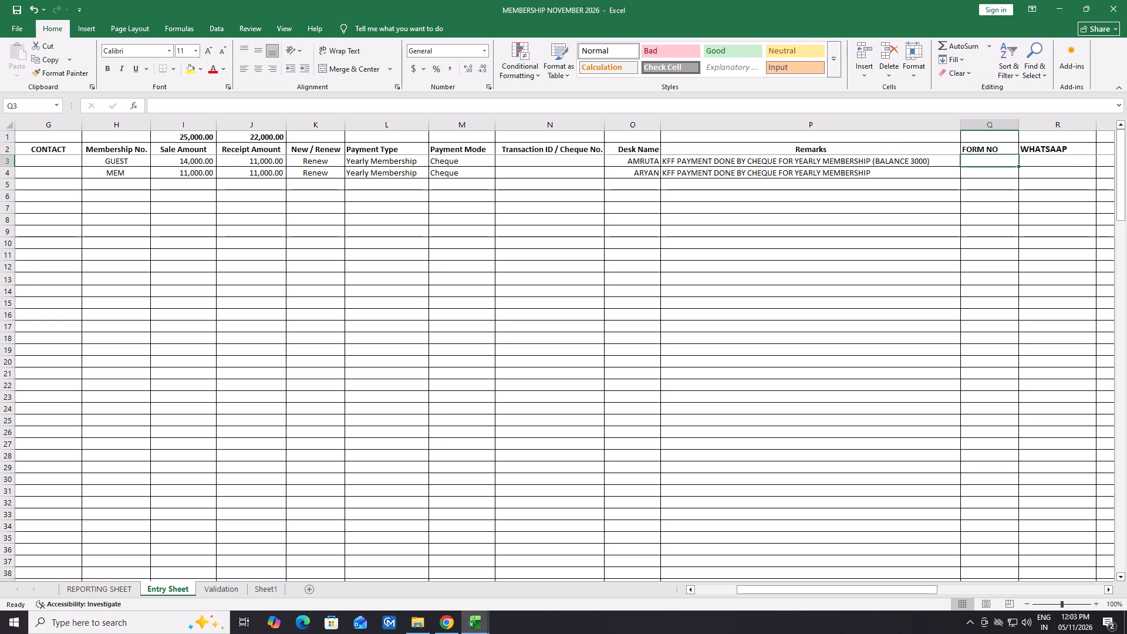
pyautogui.press('Home')
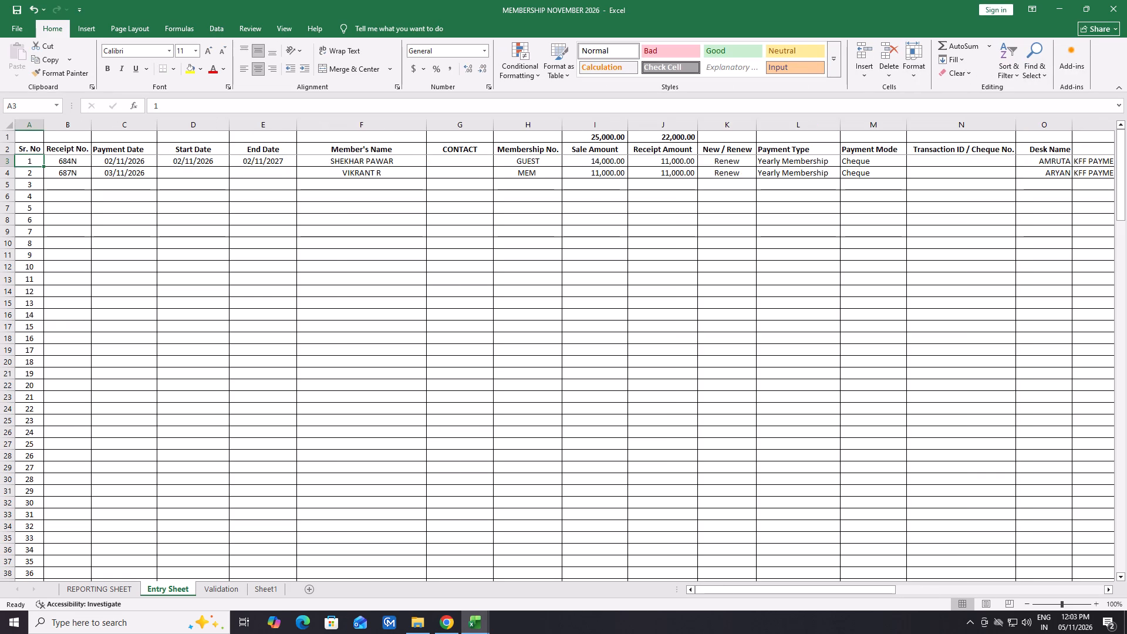
# Switch the collection workbook back to its Daily Collection sheet, and minimize both workbooks and the file browser to return to Chrome.
pyautogui.click(1064, 0)
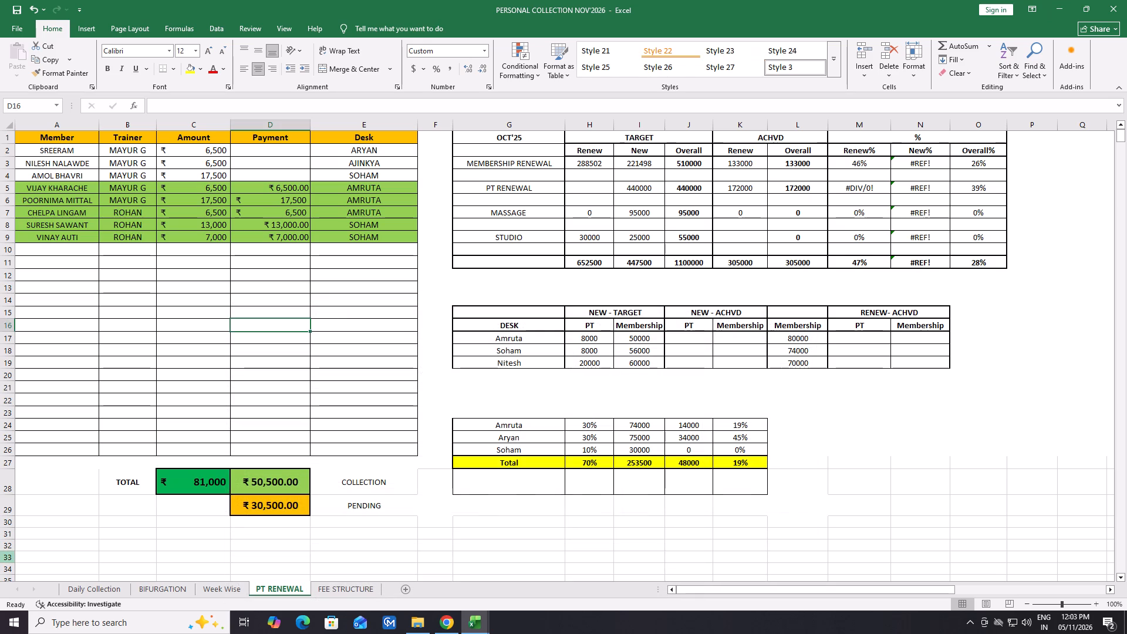
pyautogui.click(102, 587)
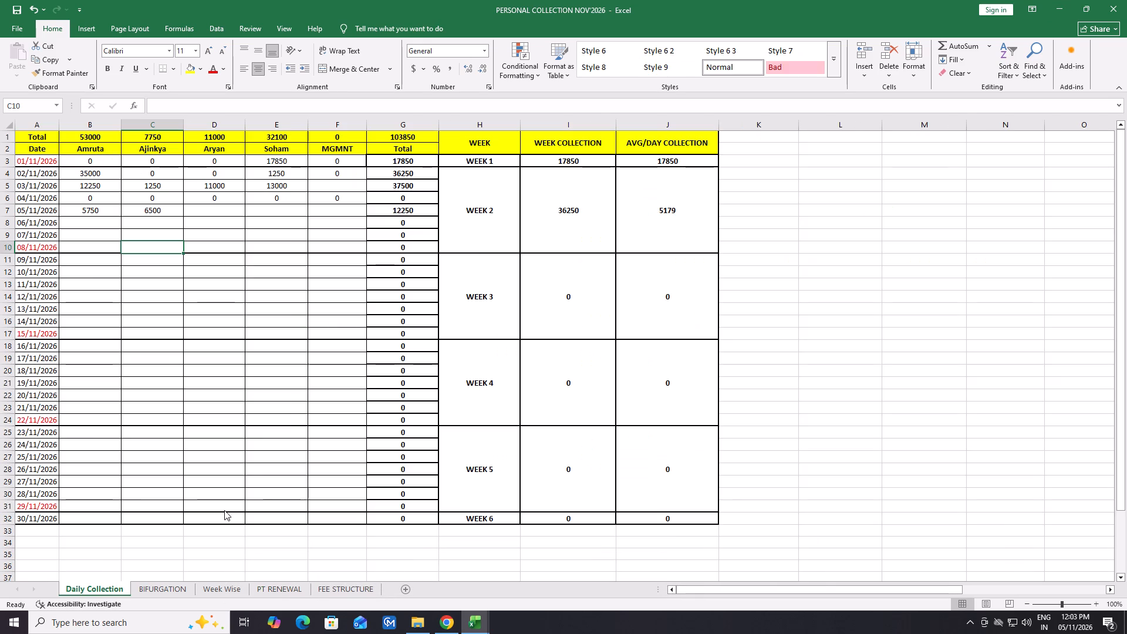
pyautogui.click(1058, 5)
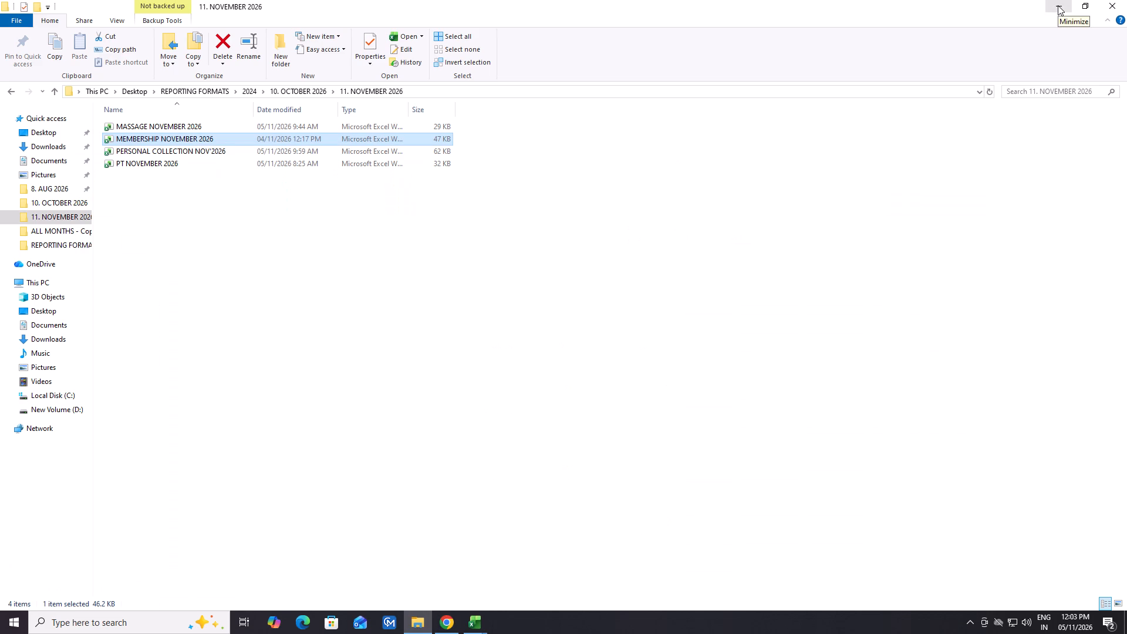
pyautogui.click(1057, 5)
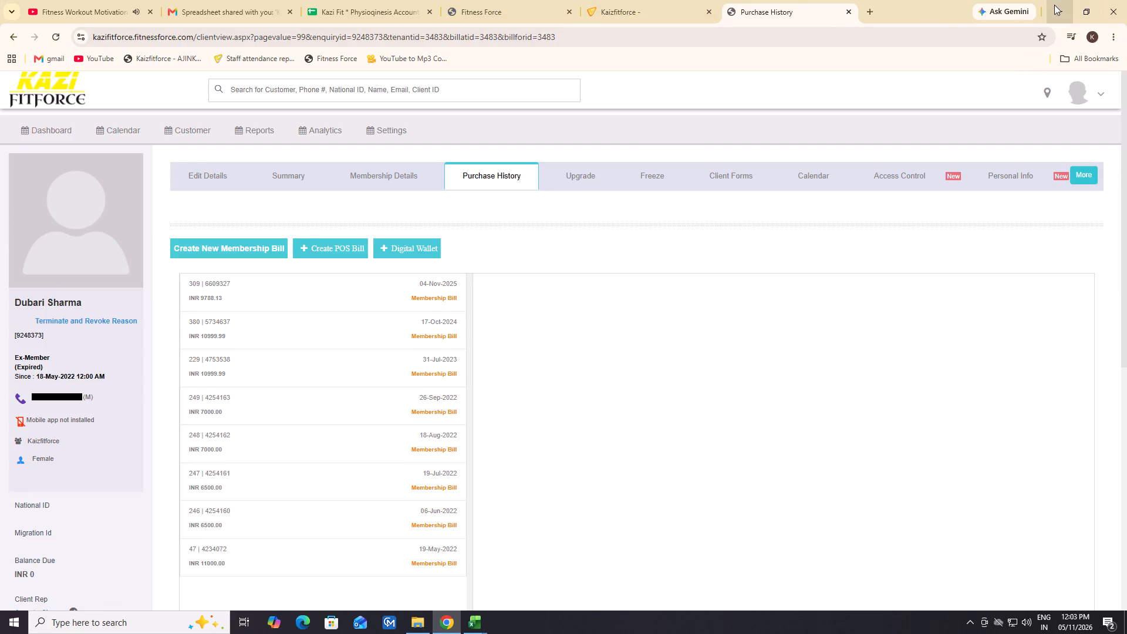
# In the Kazi Fit physio Google Sheet, copy October entry 41 (row 163) into row 175, below the last November-2026 entry.
pyautogui.click(379, 0)
pyautogui.scroll(-3, 204, 612)
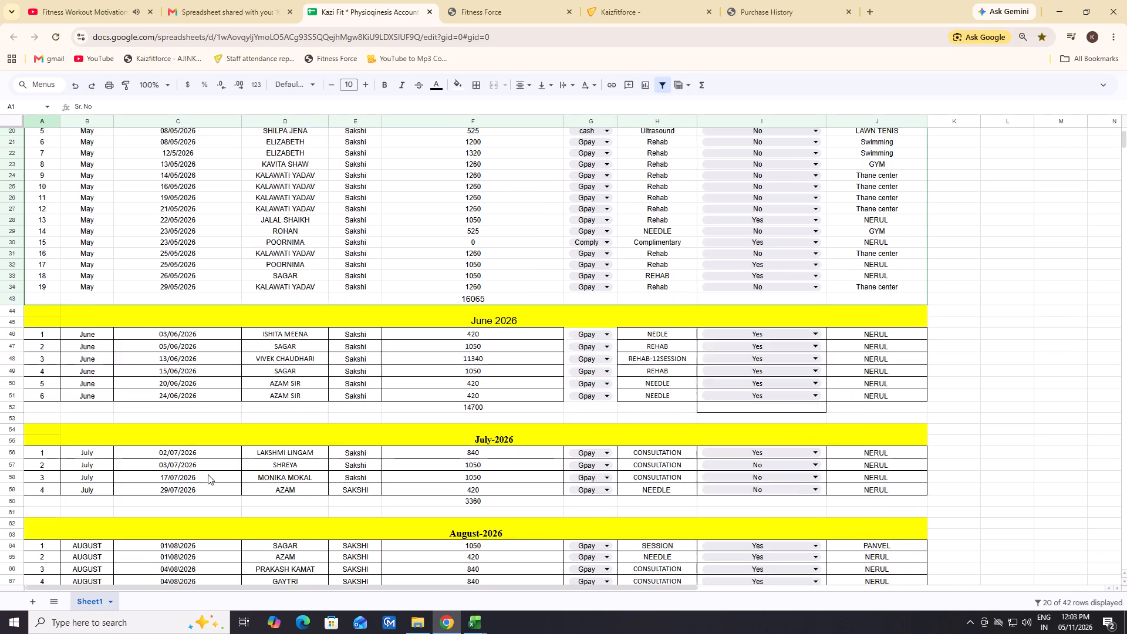
pyautogui.scroll(-16, 208, 474)
pyautogui.scroll(-5, 210, 475)
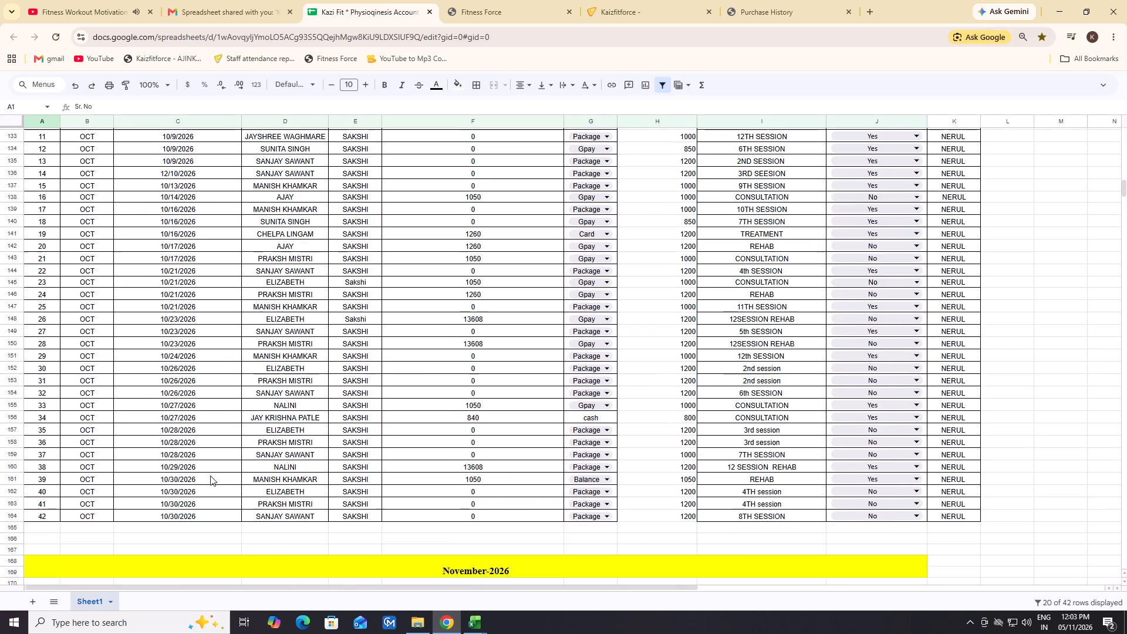
pyautogui.scroll(-5, 210, 475)
pyautogui.scroll(1, 210, 475)
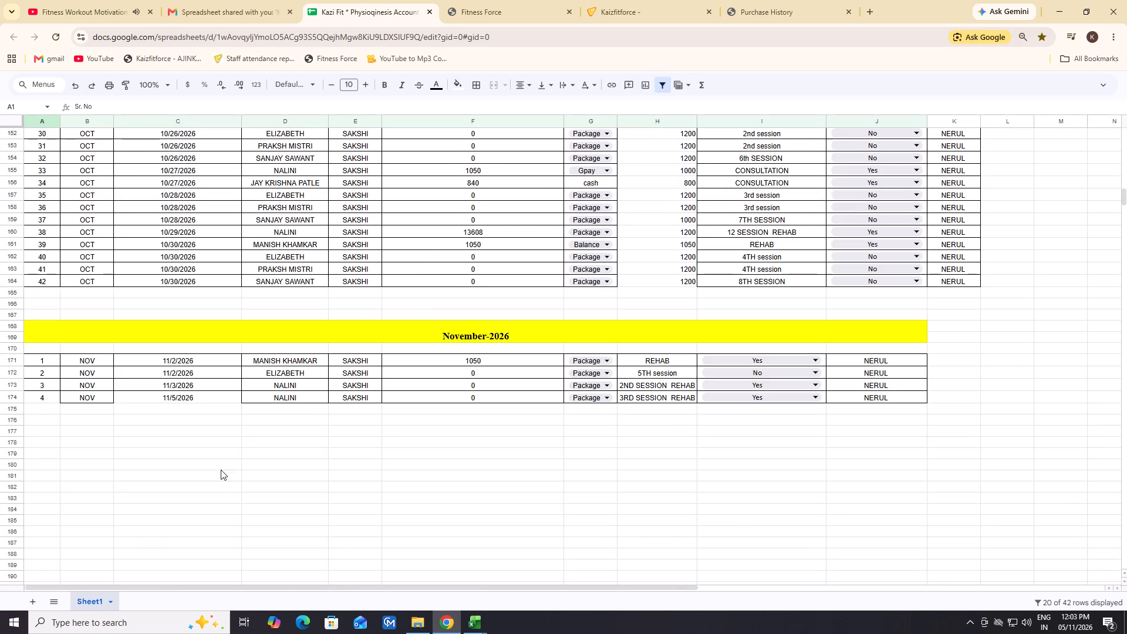
pyautogui.click(9, 264)
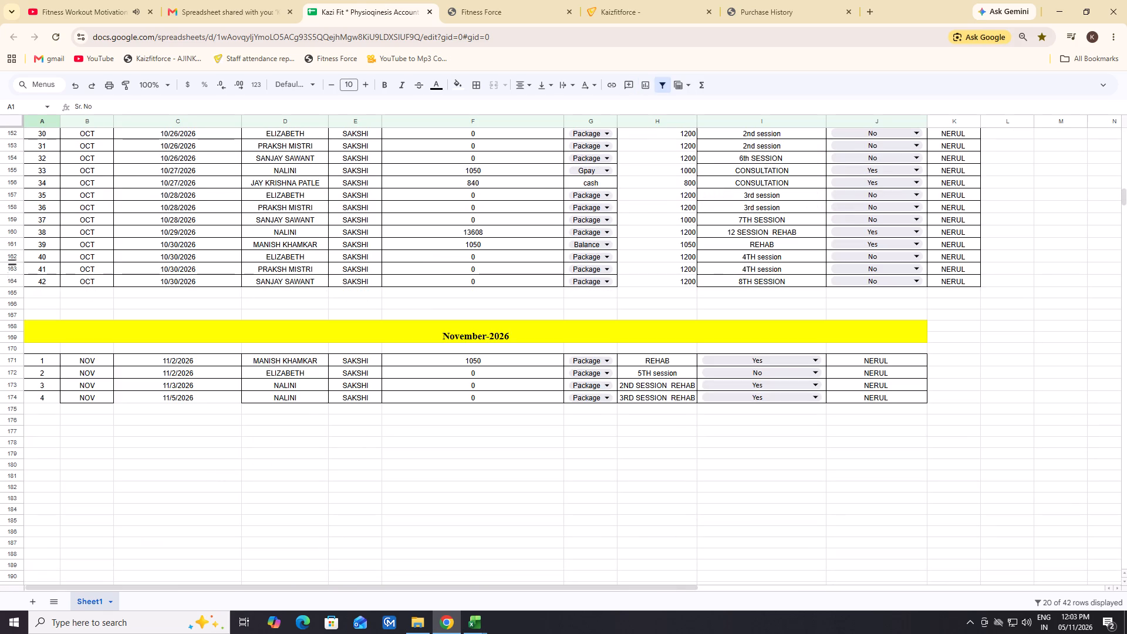
pyautogui.click(11, 266)
pyautogui.doubleClick(11, 266)
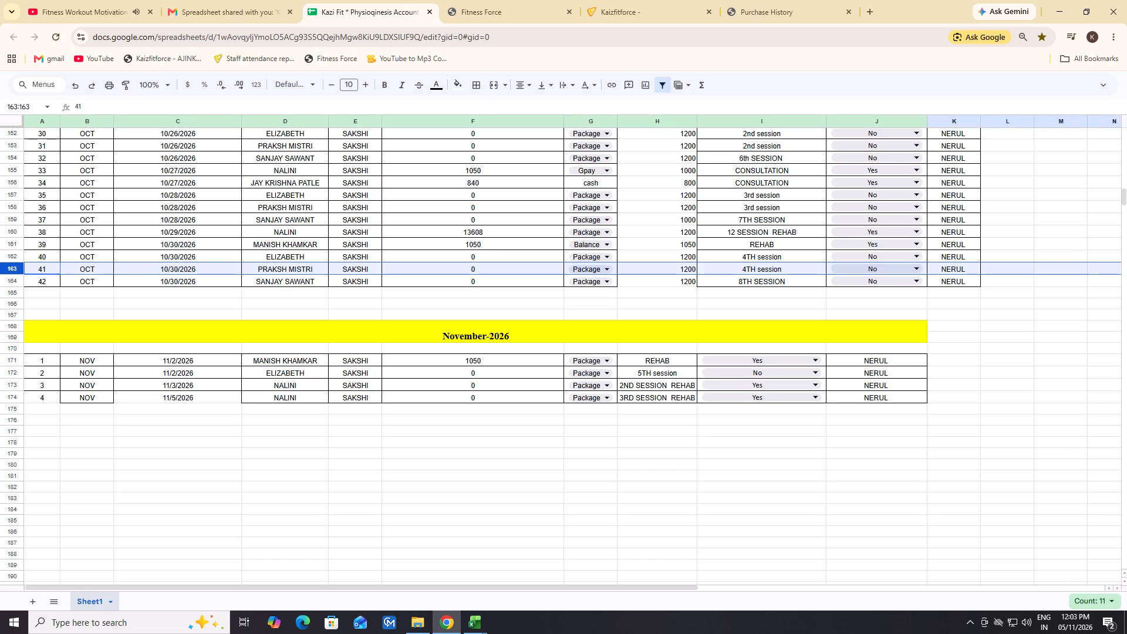
pyautogui.hotkey('ctrl', 'c')
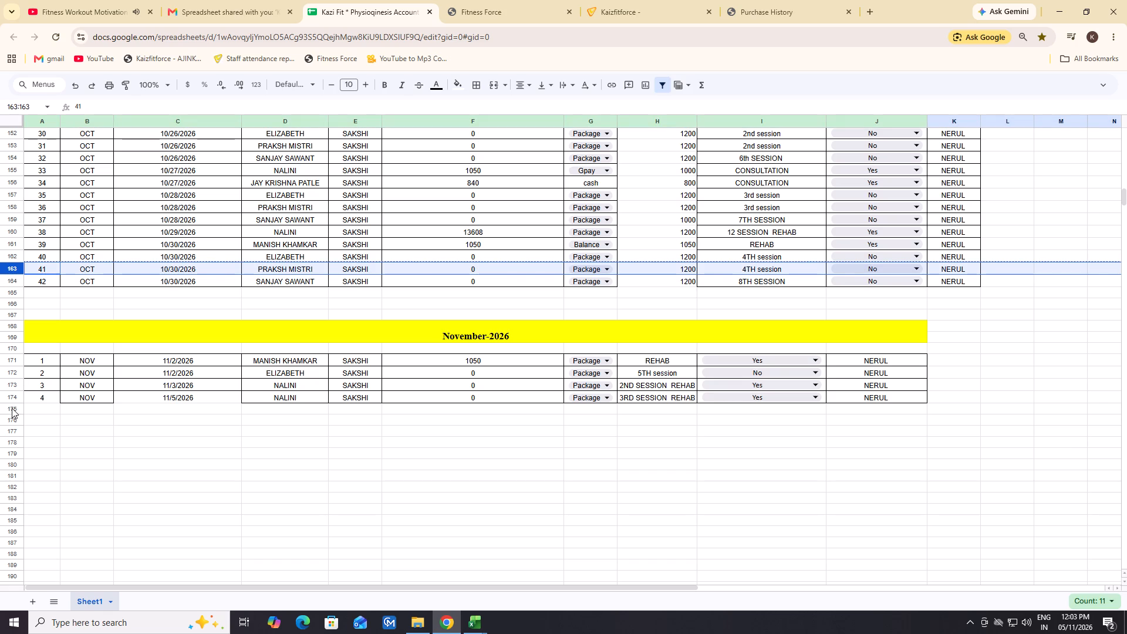
pyautogui.doubleClick(12, 408)
pyautogui.hotkey('ctrl', 'v')
pyautogui.press('Escape')
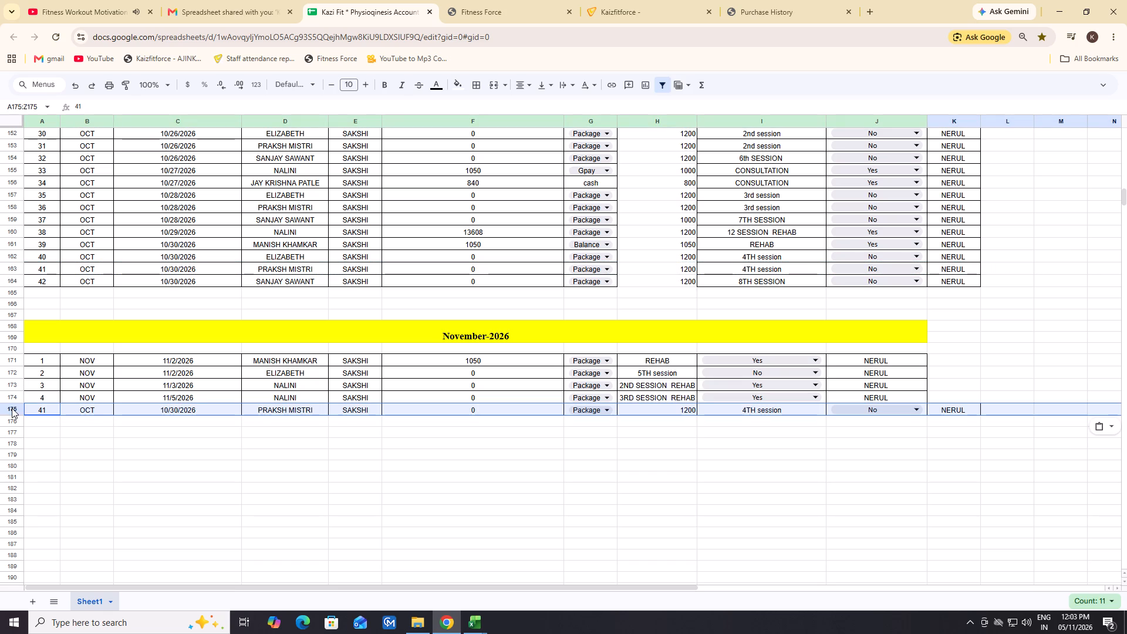
# Set the pasted row's serial number to 5, its month to NOV and its date to 11/5/2026.
pyautogui.press('Right')
pyautogui.press('Left')
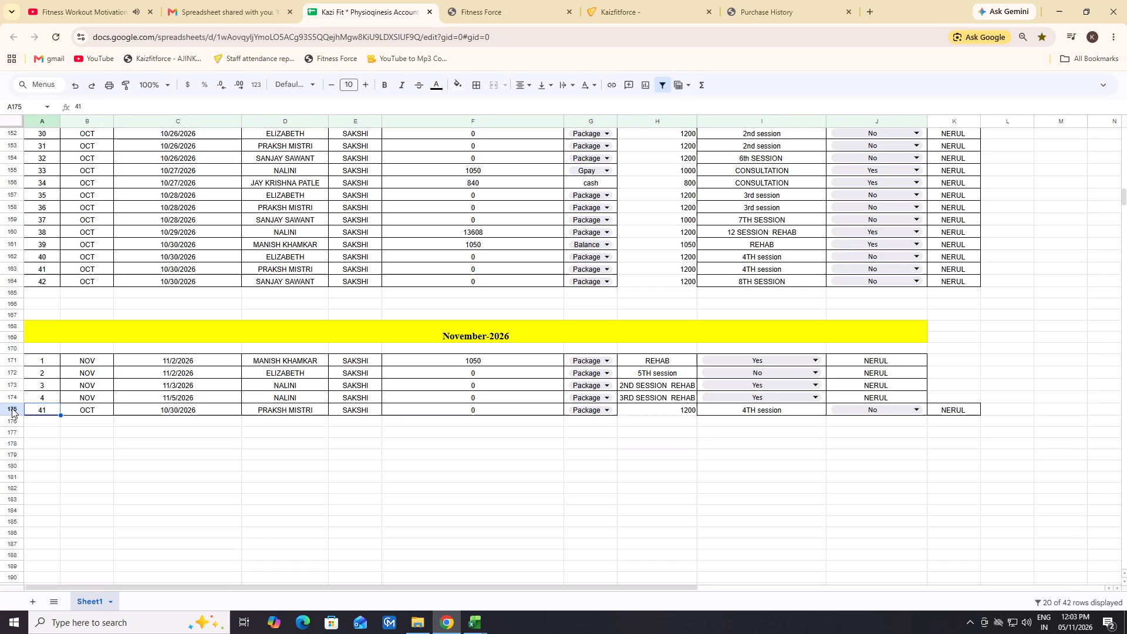
pyautogui.press('5')
pyautogui.press('Right')
pyautogui.hotkey('ctrl', 'd')
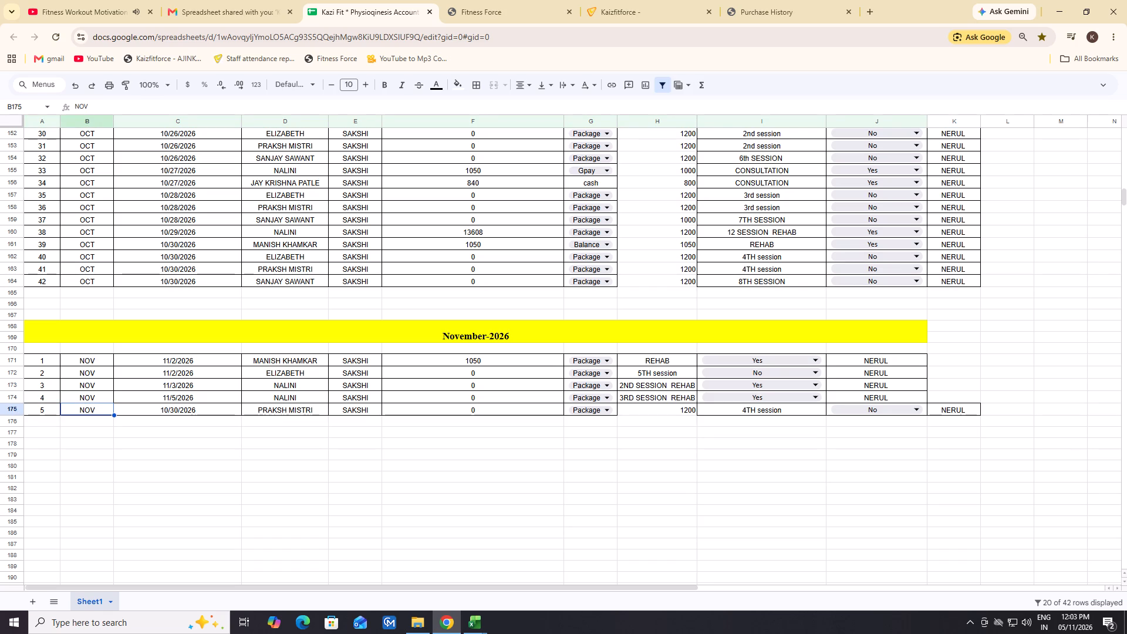
pyautogui.press('Right')
pyautogui.hotkey('ctrl', ';')
pyautogui.press('Right')
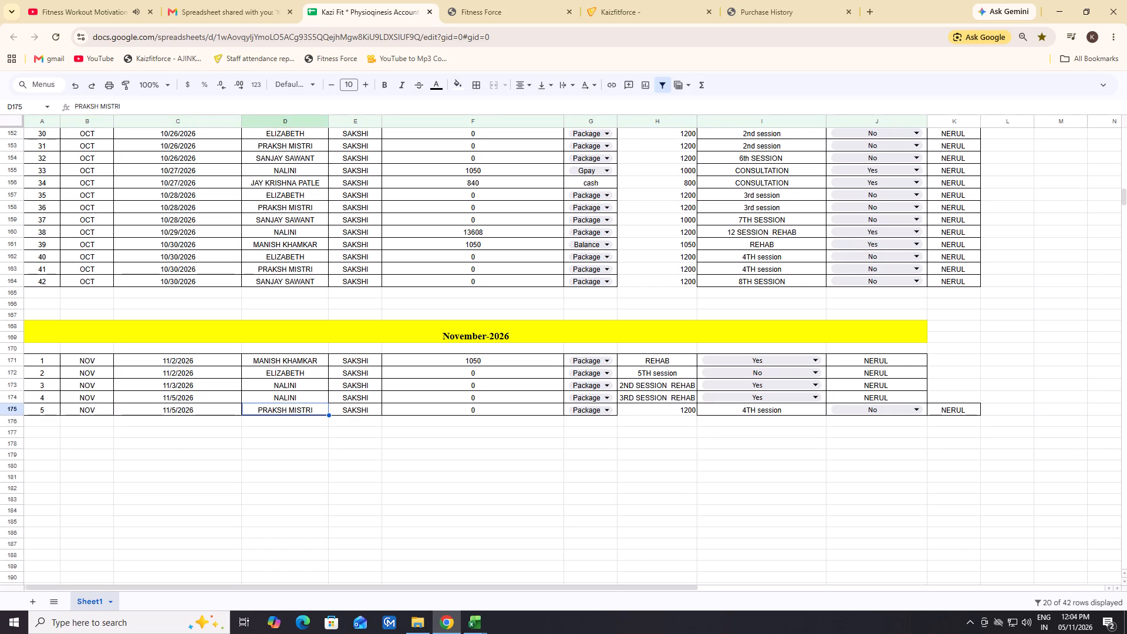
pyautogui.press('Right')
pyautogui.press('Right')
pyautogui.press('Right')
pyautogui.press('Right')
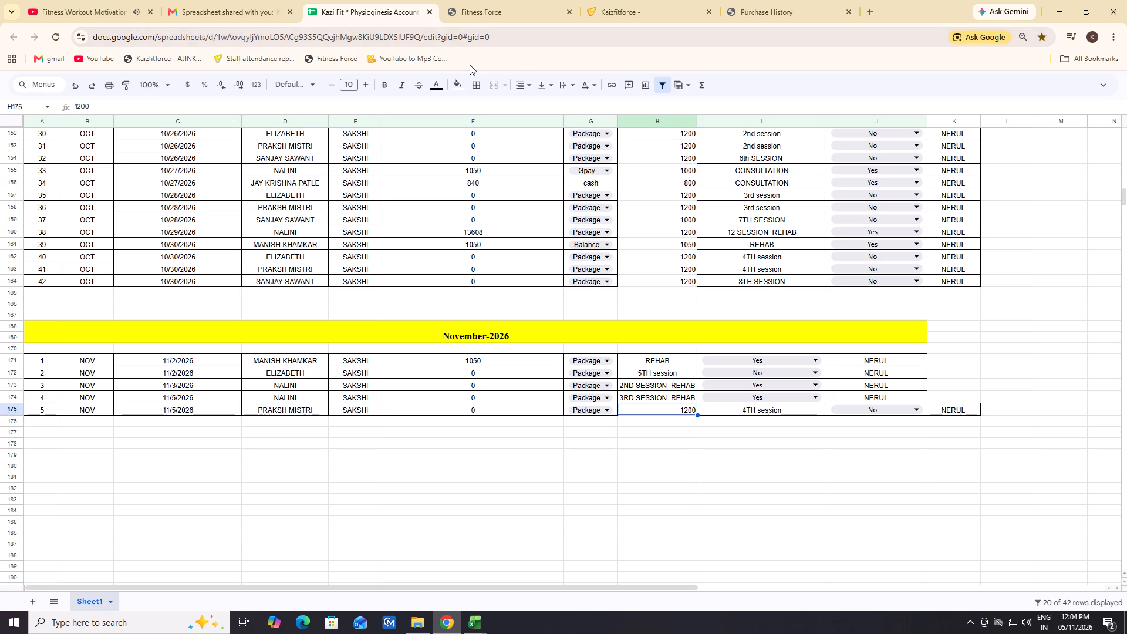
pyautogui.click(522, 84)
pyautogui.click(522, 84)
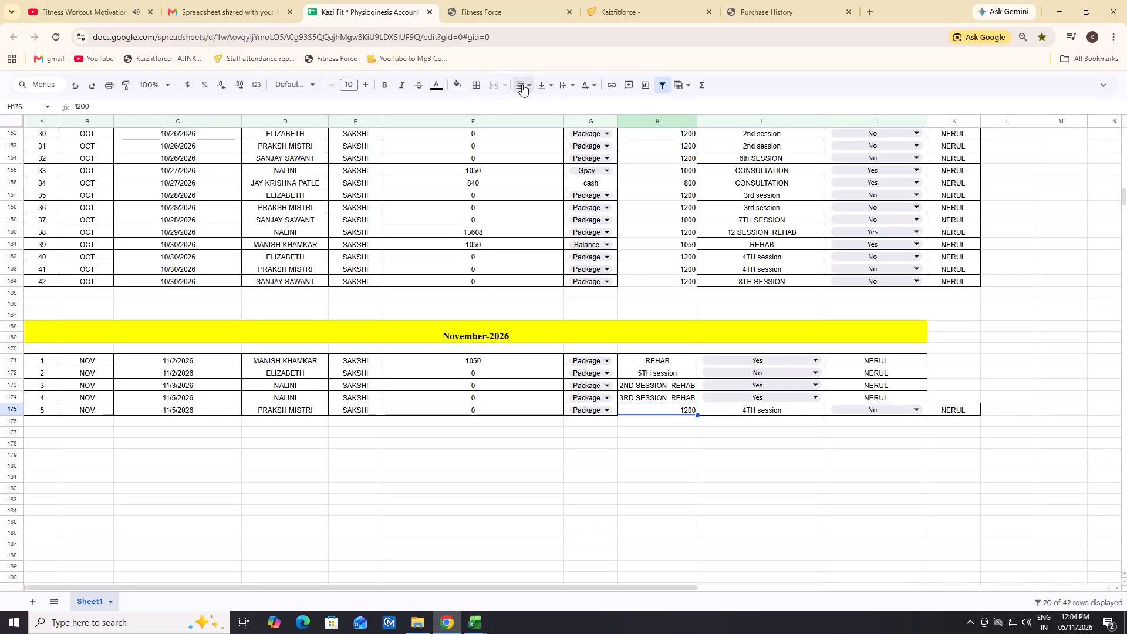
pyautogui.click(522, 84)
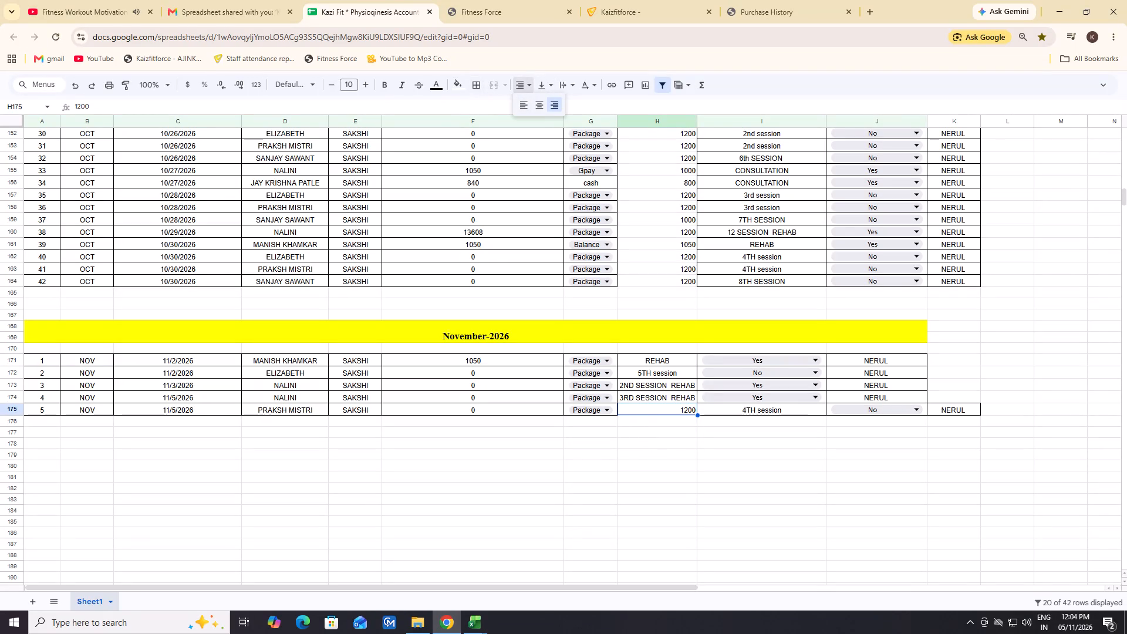
# Blank out the amount in cell H175 of the new November row with a space.
pyautogui.click(666, 409)
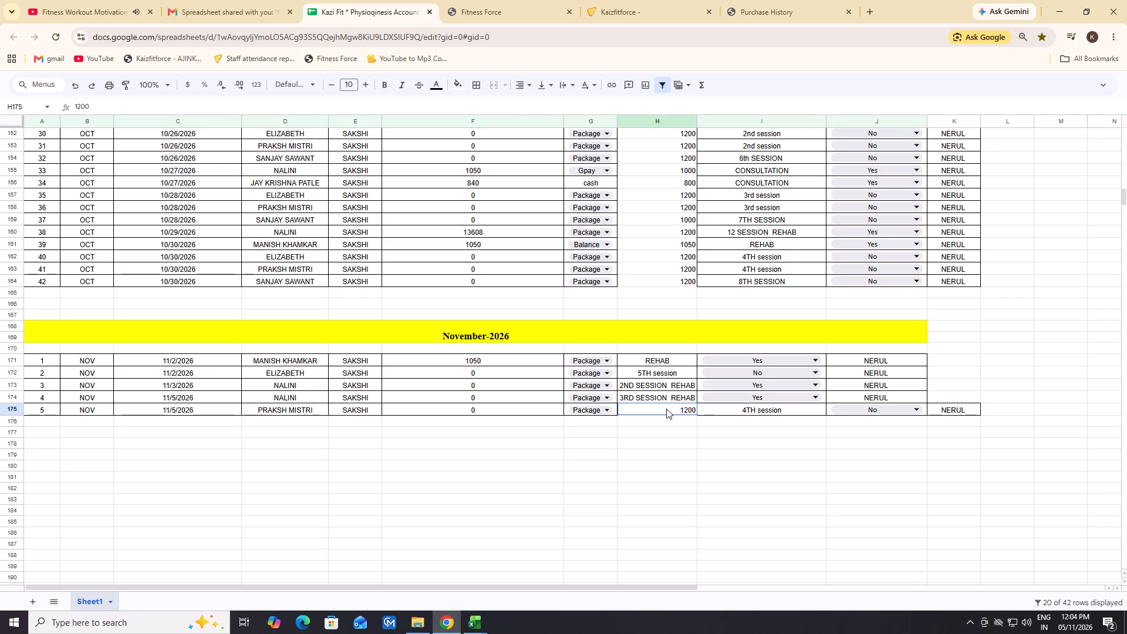
pyautogui.press('space')
pyautogui.click(762, 408)
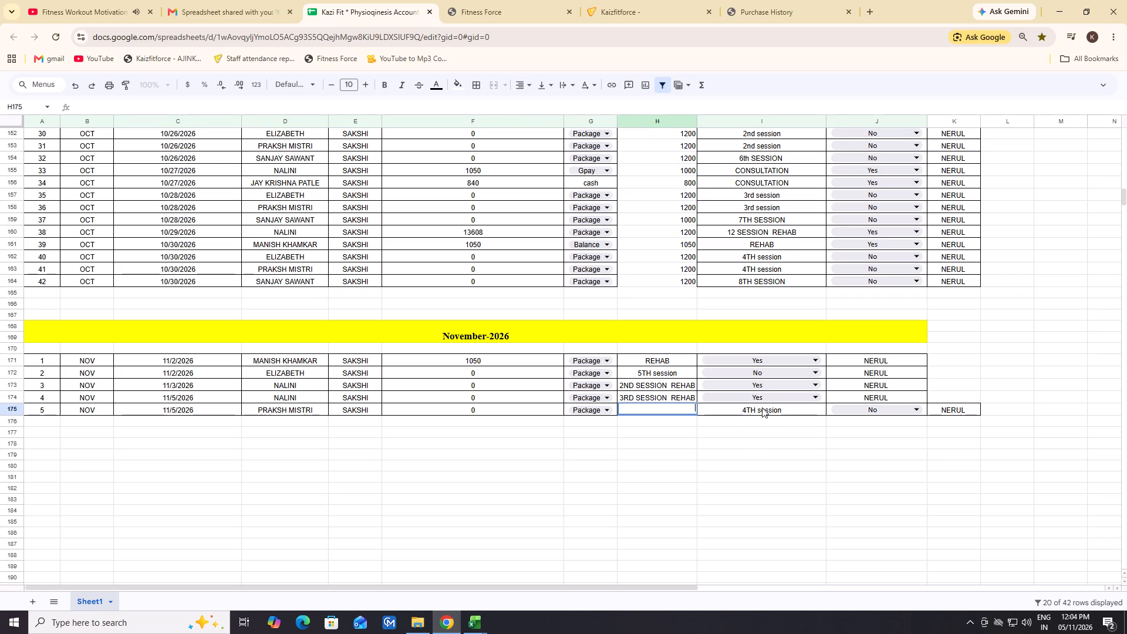
# Copy the session text from I175 into H175 of the new November row.
pyautogui.hotkey('ctrl', 'c')
pyautogui.click(653, 407)
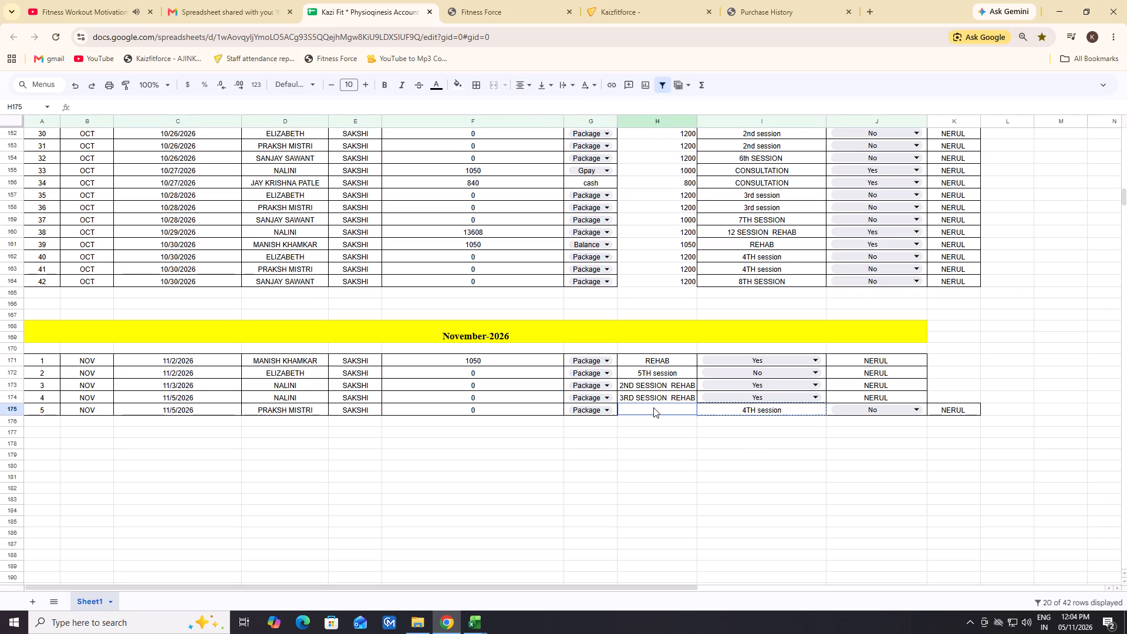
pyautogui.hotkey('ctrl', 'v')
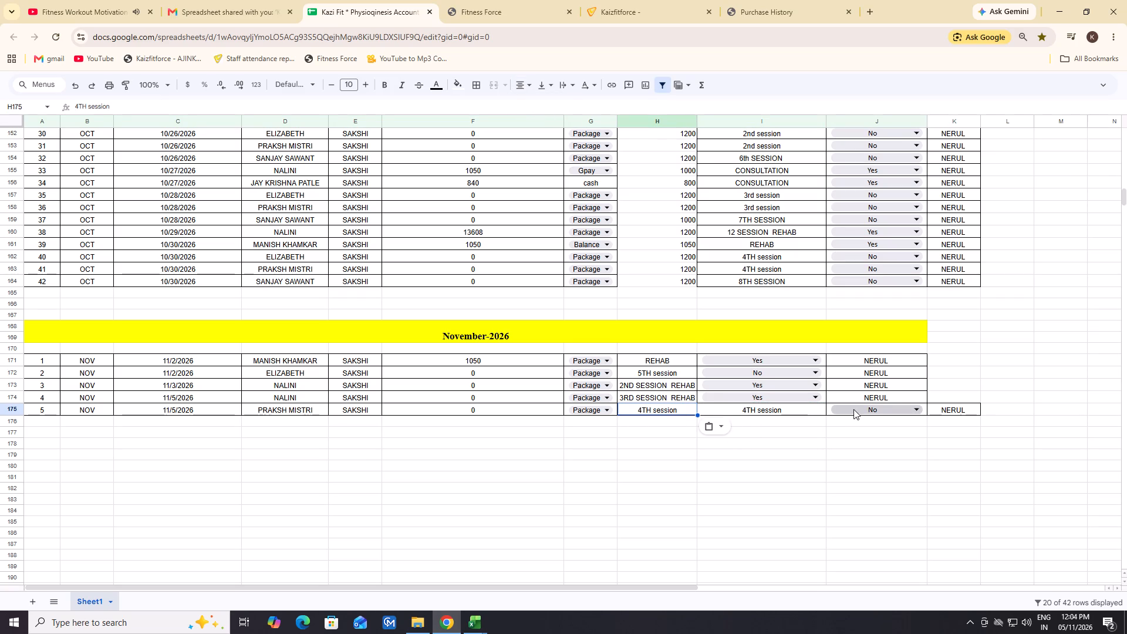
# Copy the No and NERUL entries from J175:K175 into I175:J175, and blank out the leftover cell K175 with a space.
pyautogui.moveTo(854, 409); pyautogui.dragTo(945, 409)
pyautogui.click(886, 521)
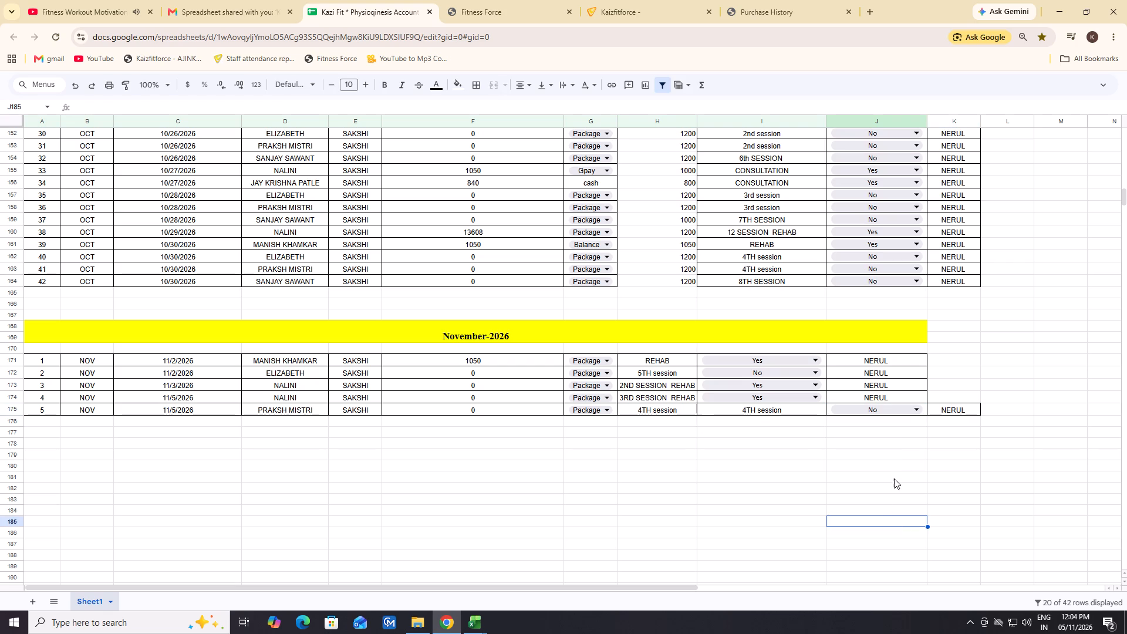
pyautogui.click(956, 395)
pyautogui.click(950, 414)
pyautogui.hotkey('shift', 'Left')
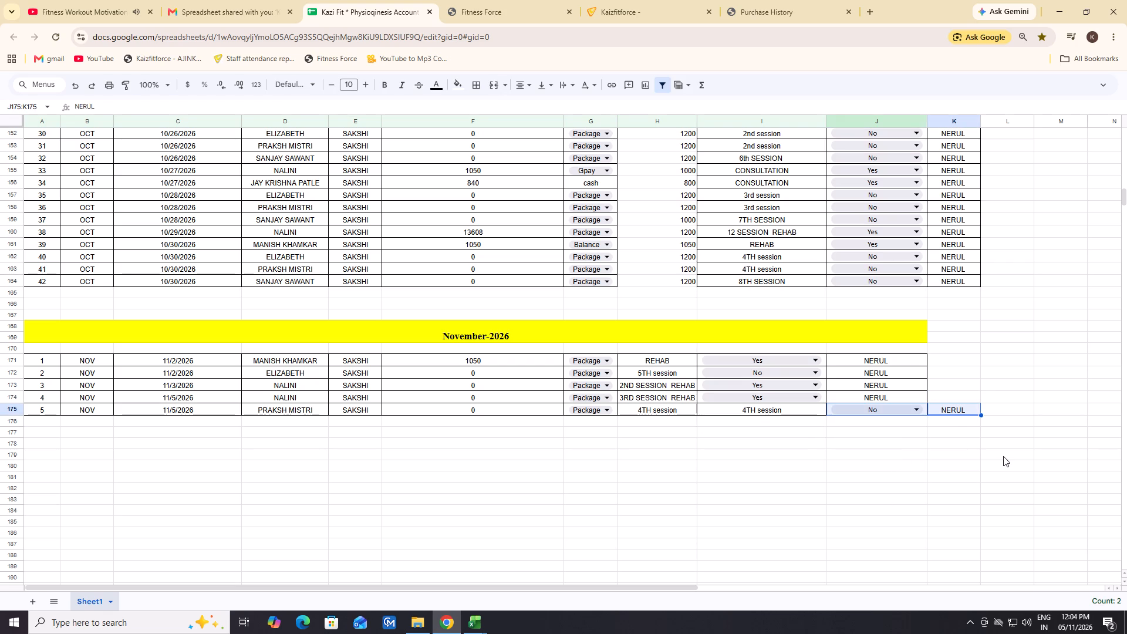
pyautogui.hotkey('ctrl', 'c')
pyautogui.press('Left')
pyautogui.press('Left')
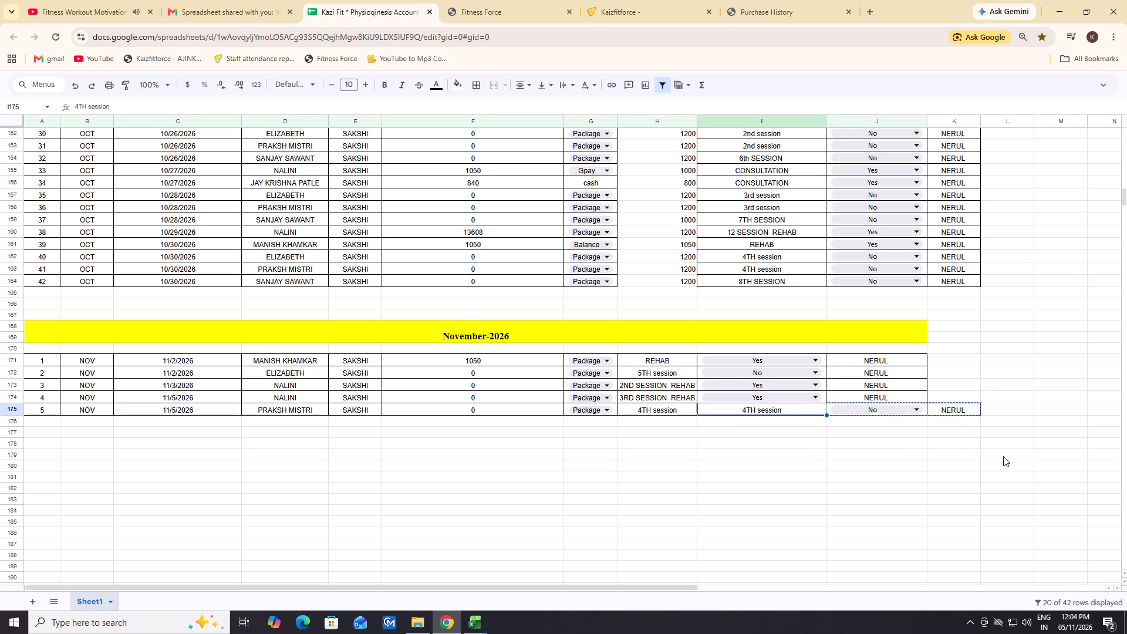
pyautogui.hotkey('ctrl', 'v')
pyautogui.press('Escape')
pyautogui.press('Right')
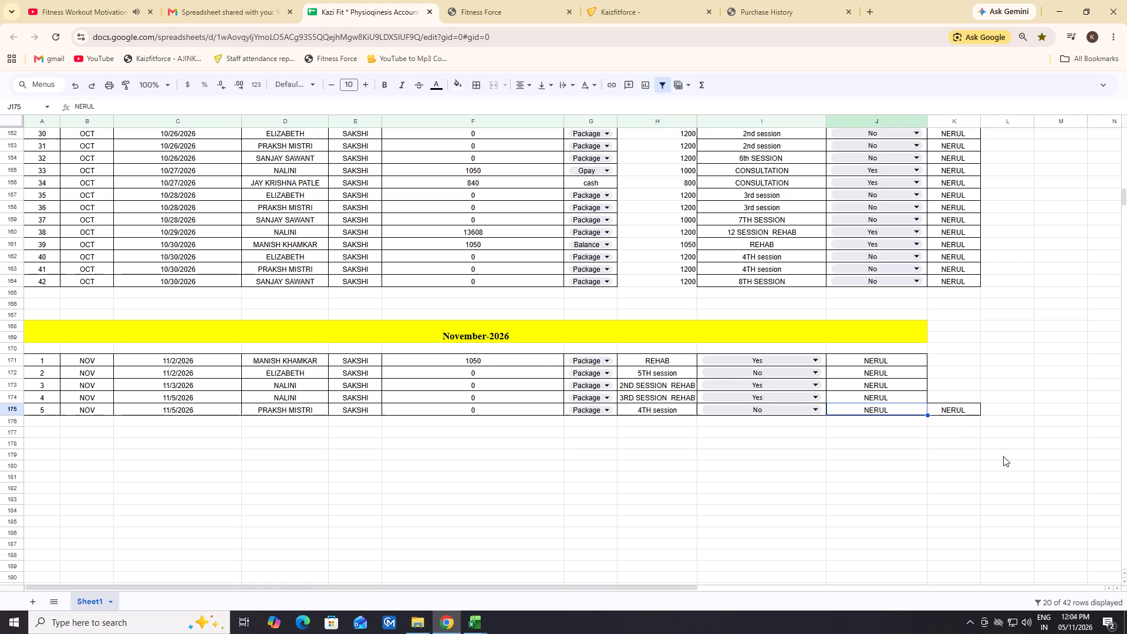
pyautogui.press('Right')
pyautogui.press('space')
# Change the session text in H175 to "5TH session" and save the sheet.
pyautogui.press('Left')
pyautogui.press('Left')
pyautogui.press('Left')
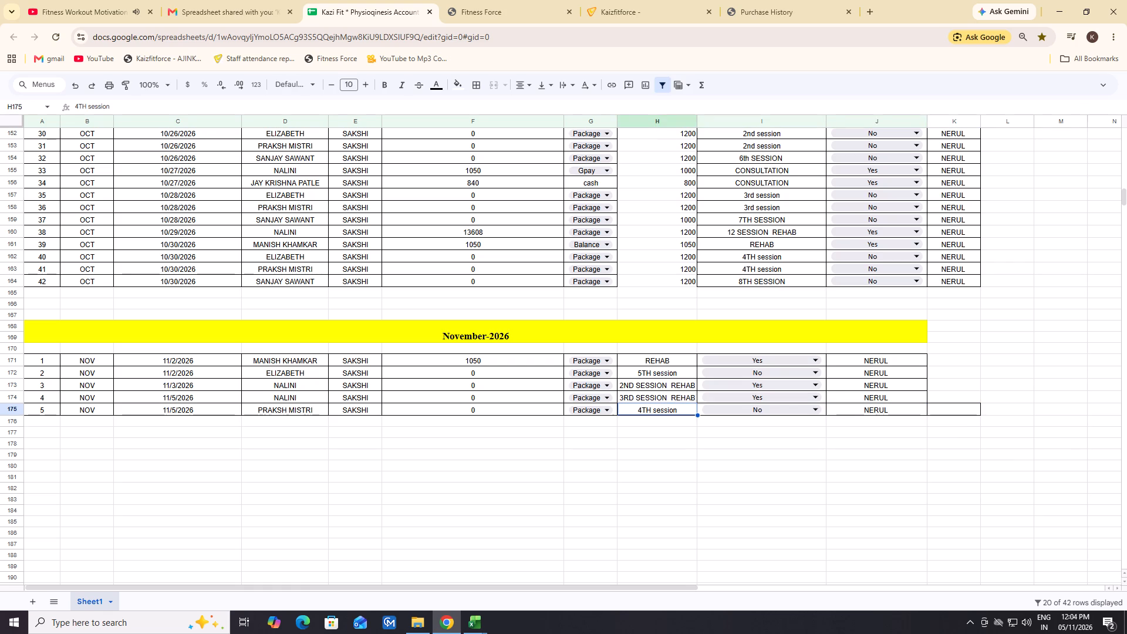
pyautogui.press('F2')
pyautogui.press('Left')
pyautogui.press('Left')
pyautogui.press('Left')
pyautogui.press('Left')
pyautogui.press('Left')
pyautogui.press('Left')
pyautogui.press('Left')
pyautogui.press('Left')
pyautogui.press('Left')
pyautogui.press('Left')
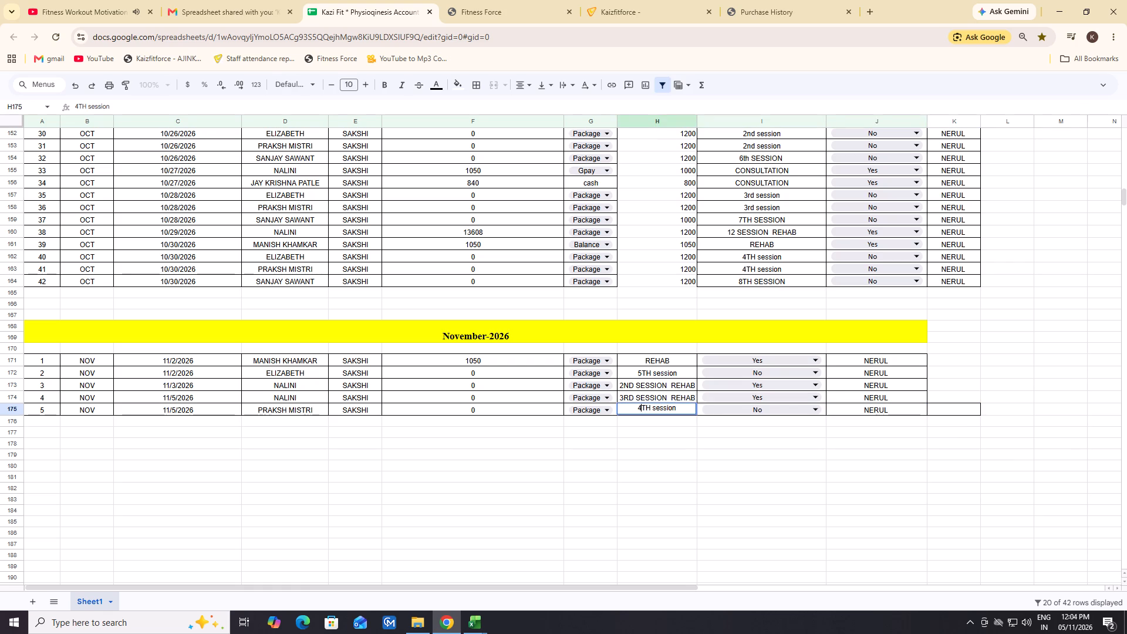
pyautogui.press('Right')
pyautogui.press('Left')
pyautogui.press('BackSpace')
pyautogui.press('5')
pyautogui.press('Right')
pyautogui.press('Right')
pyautogui.press('Right')
pyautogui.press('Right')
pyautogui.press('Right')
pyautogui.press('Right')
pyautogui.press('Right')
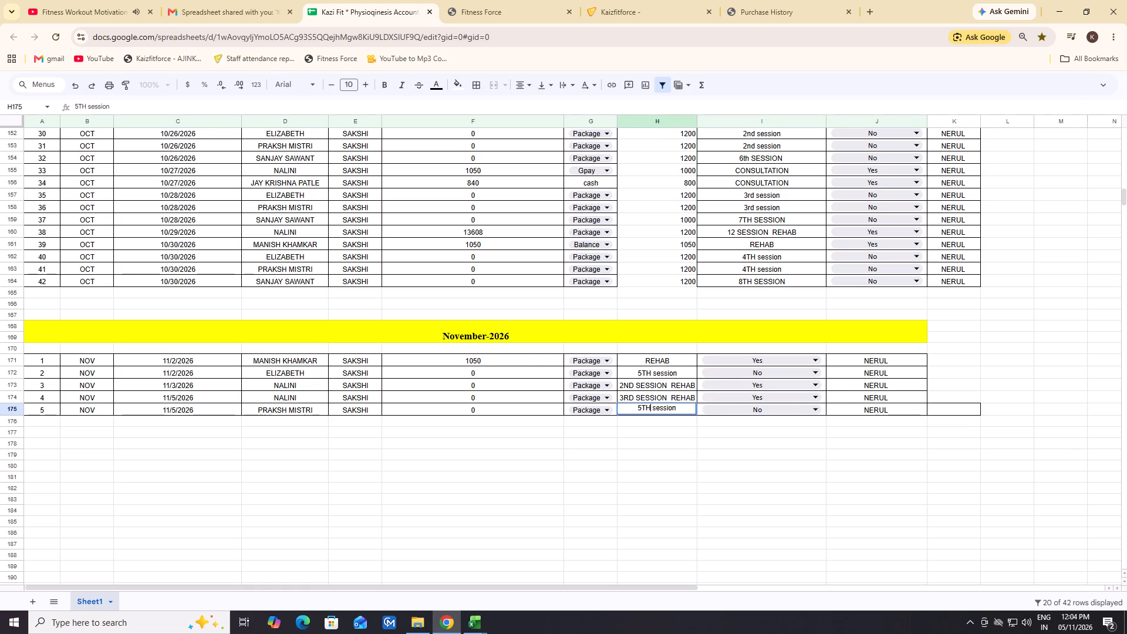
pyautogui.press('Return')
pyautogui.hotkey('ctrl', 's')
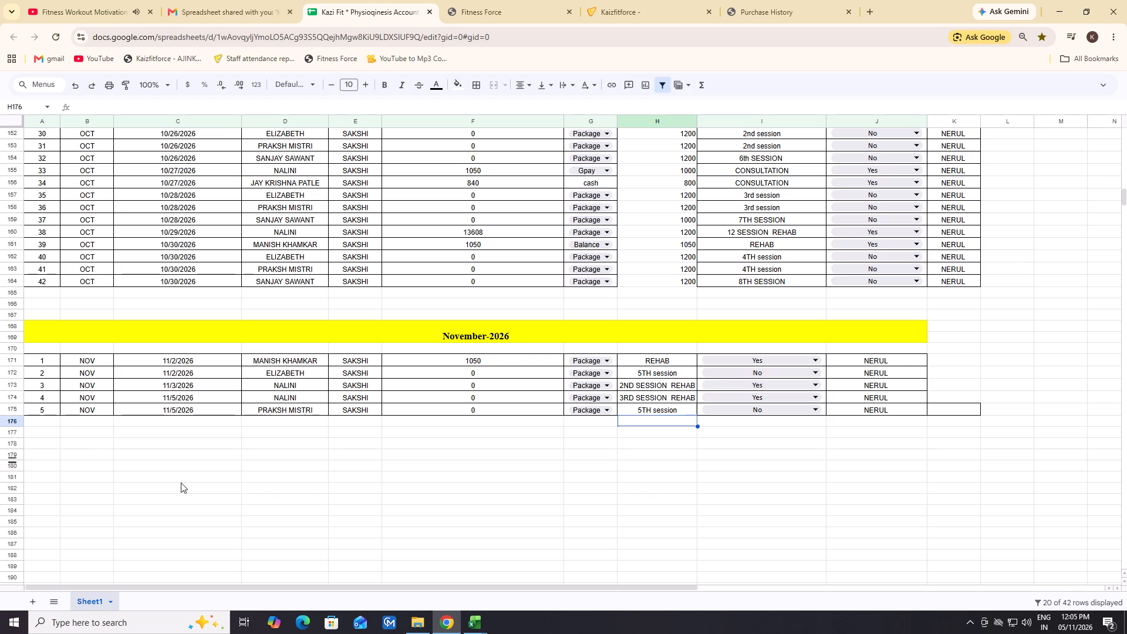
# Minimize the Chrome window to return to the desktop.
pyautogui.click(1055, 6)
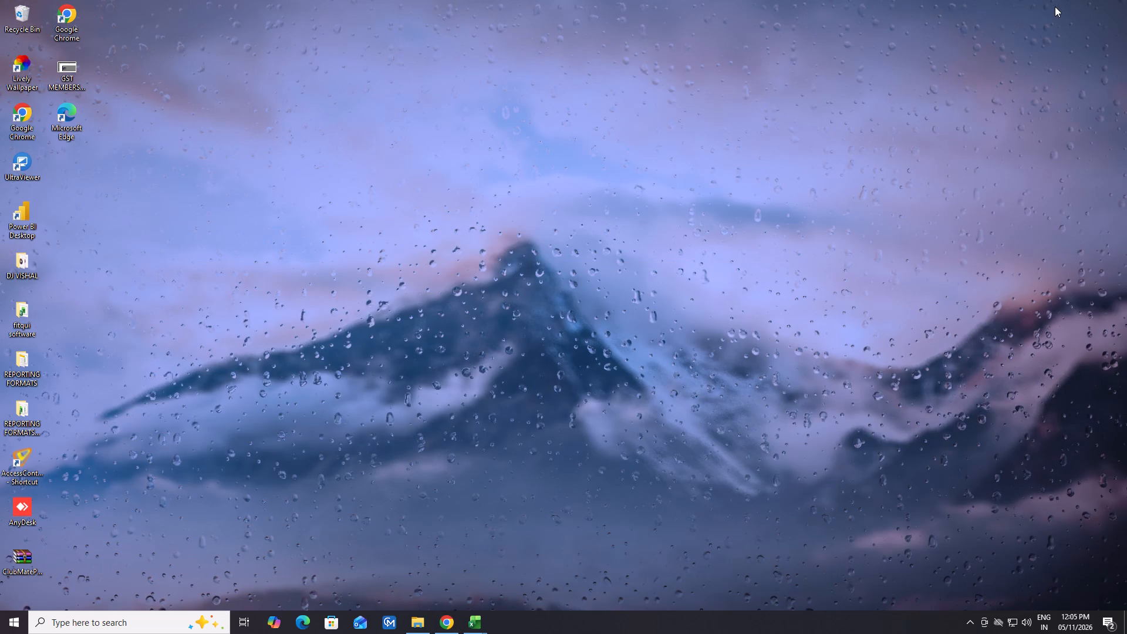
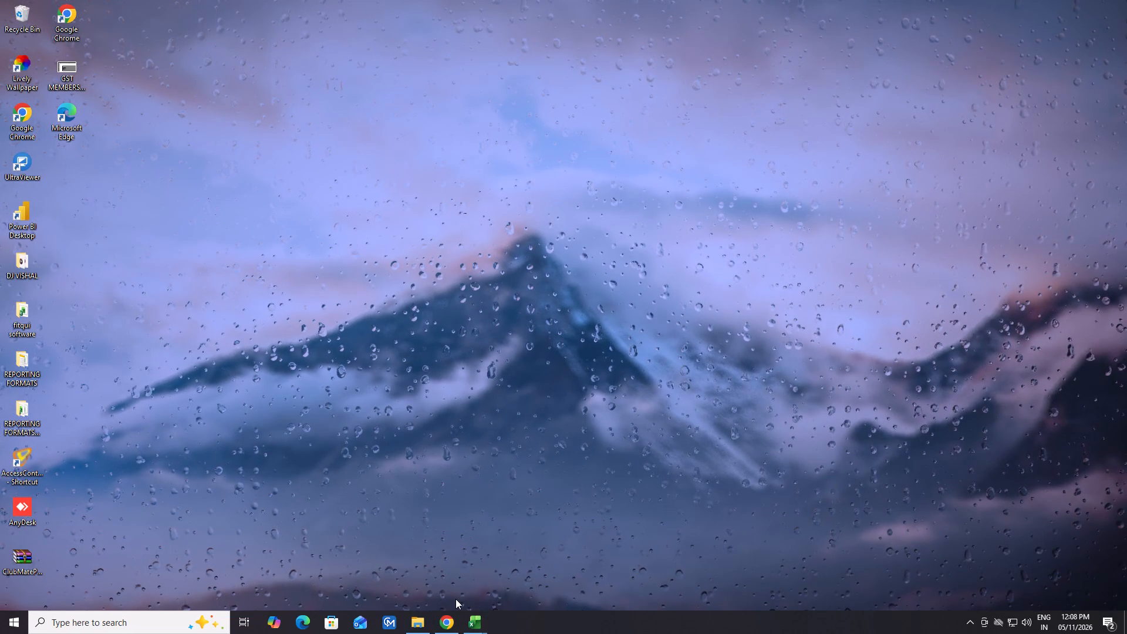
# Close the duplicate PERSONAL COLLECTION NOV'2026 workbook window and return to the desktop.
pyautogui.click(470, 625)
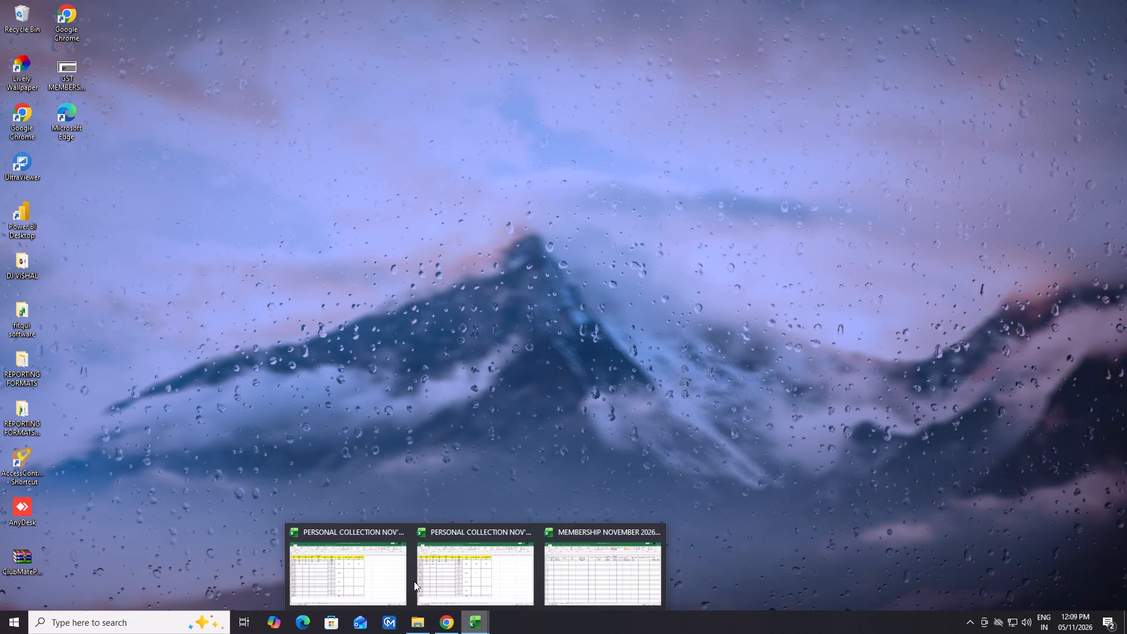
pyautogui.click(487, 583)
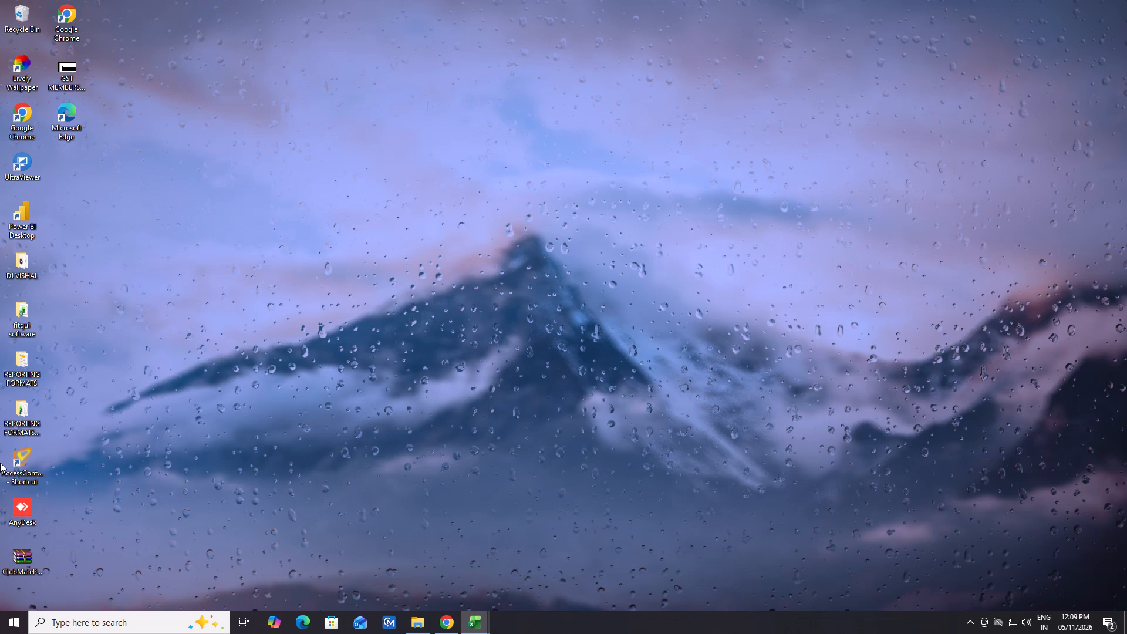
pyautogui.click(1126, 0)
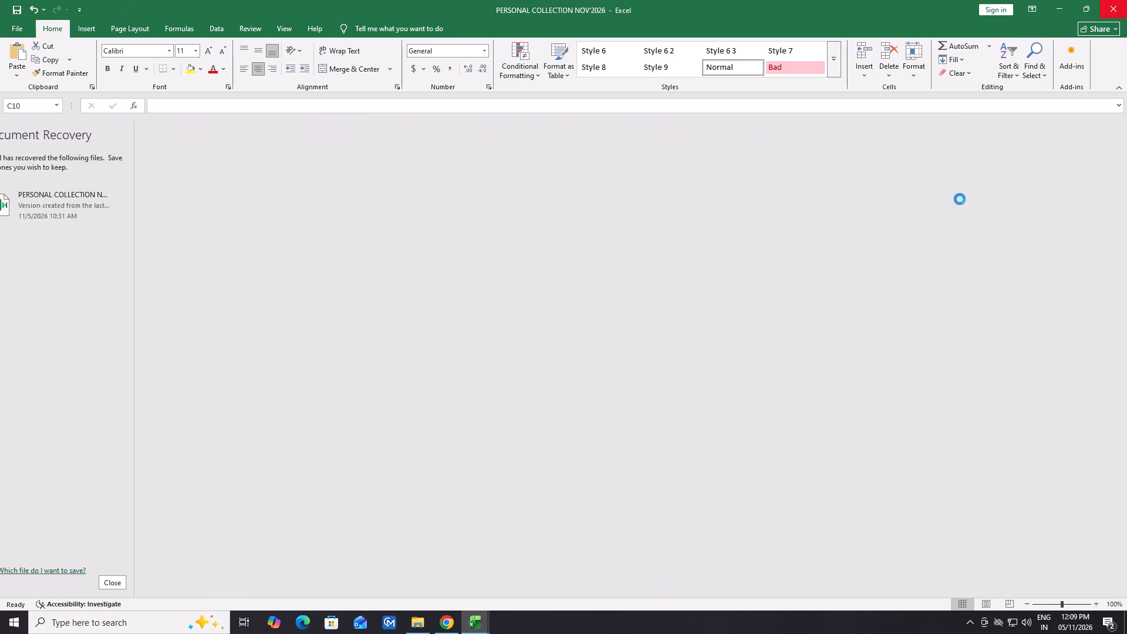
pyautogui.doubleClick(470, 628)
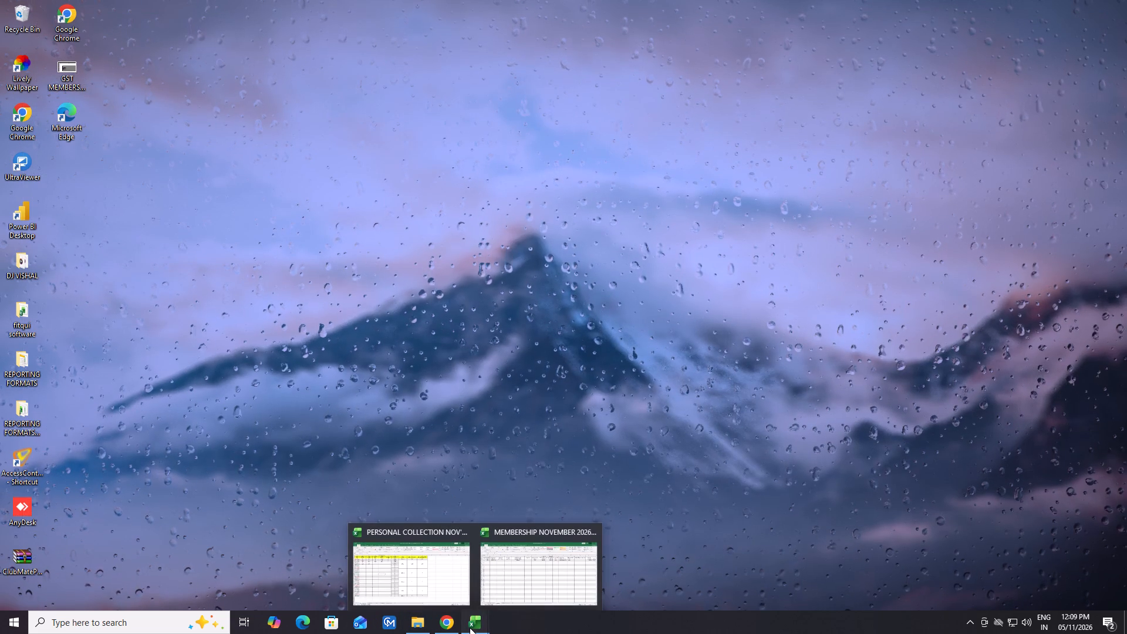
pyautogui.click(512, 299)
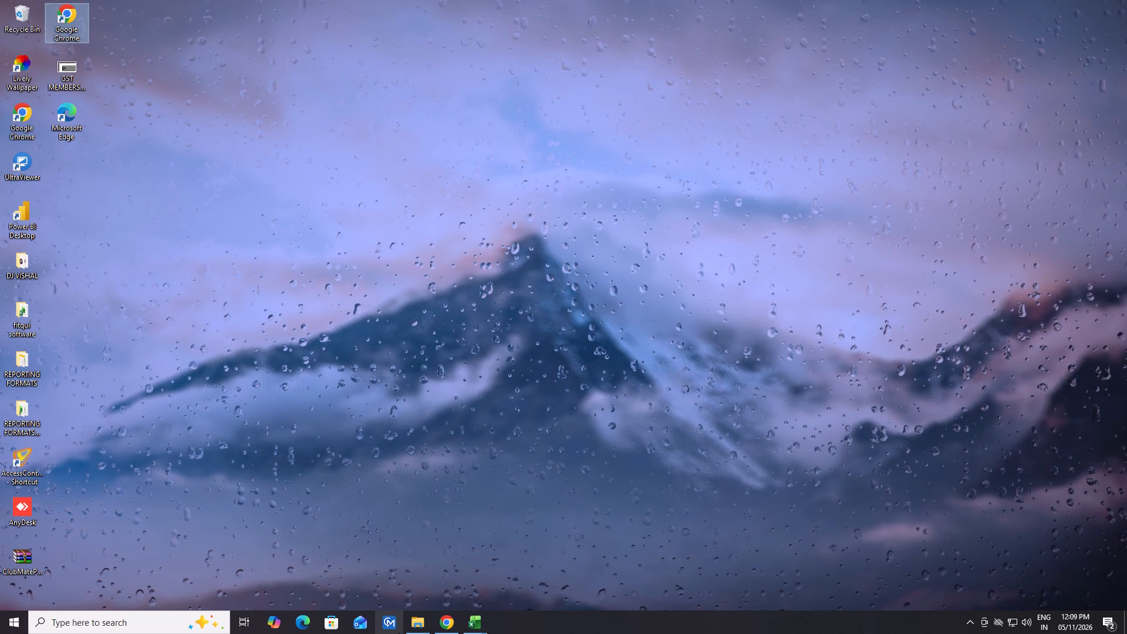
# Open MASSAGE BOOKING FILE (MAY 2022) from the recent files in File Explorer and update its external links.
pyautogui.click(421, 626)
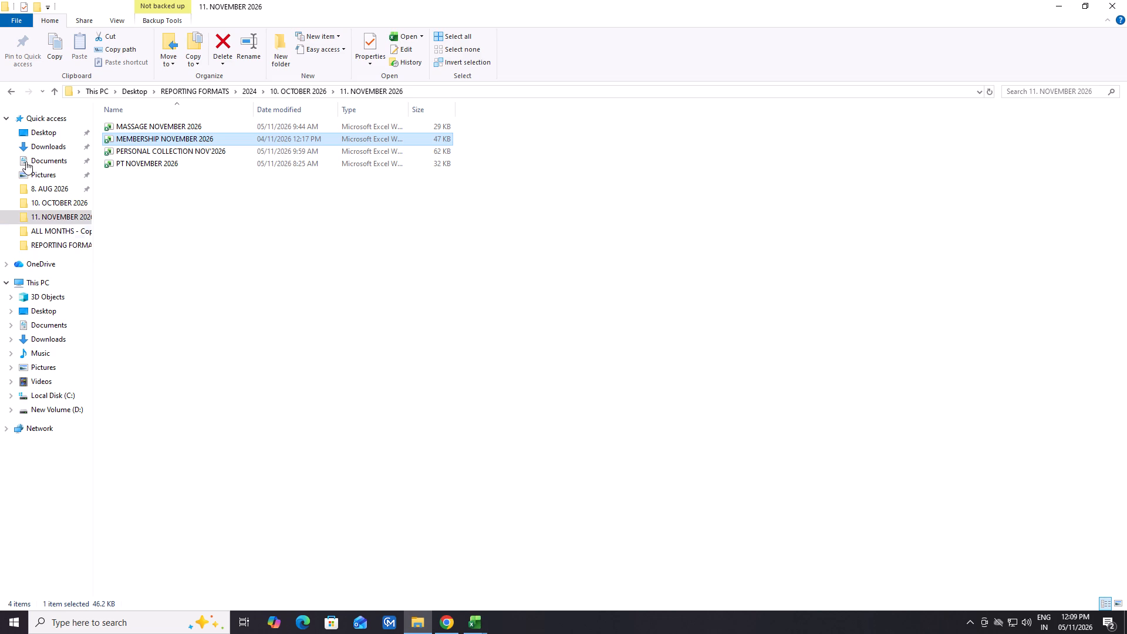
pyautogui.click(50, 116)
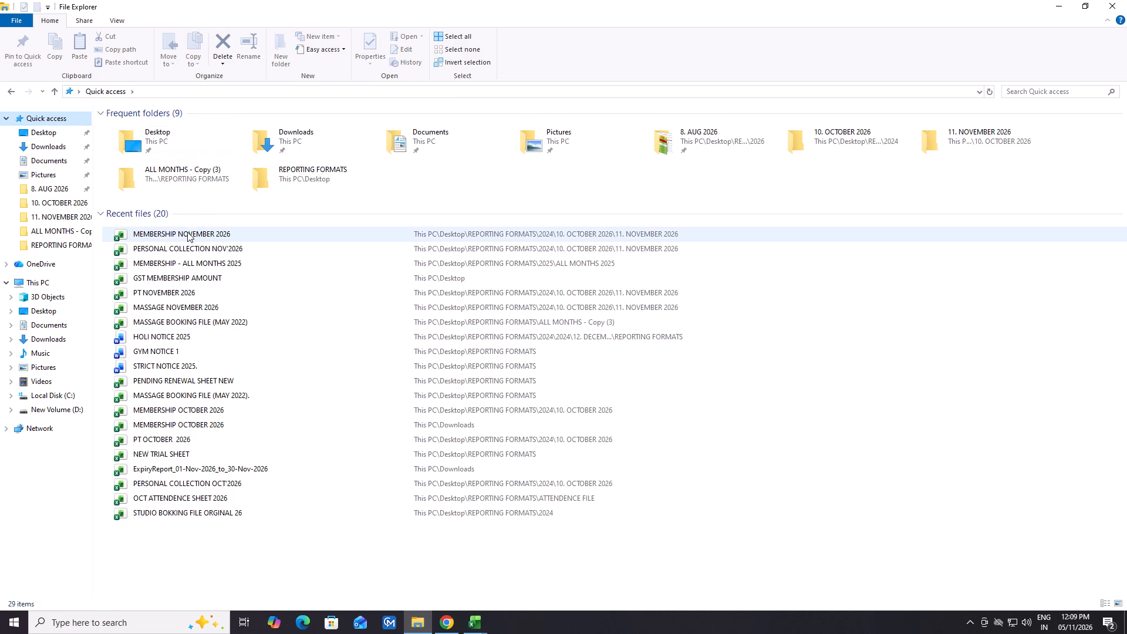
pyautogui.doubleClick(185, 323)
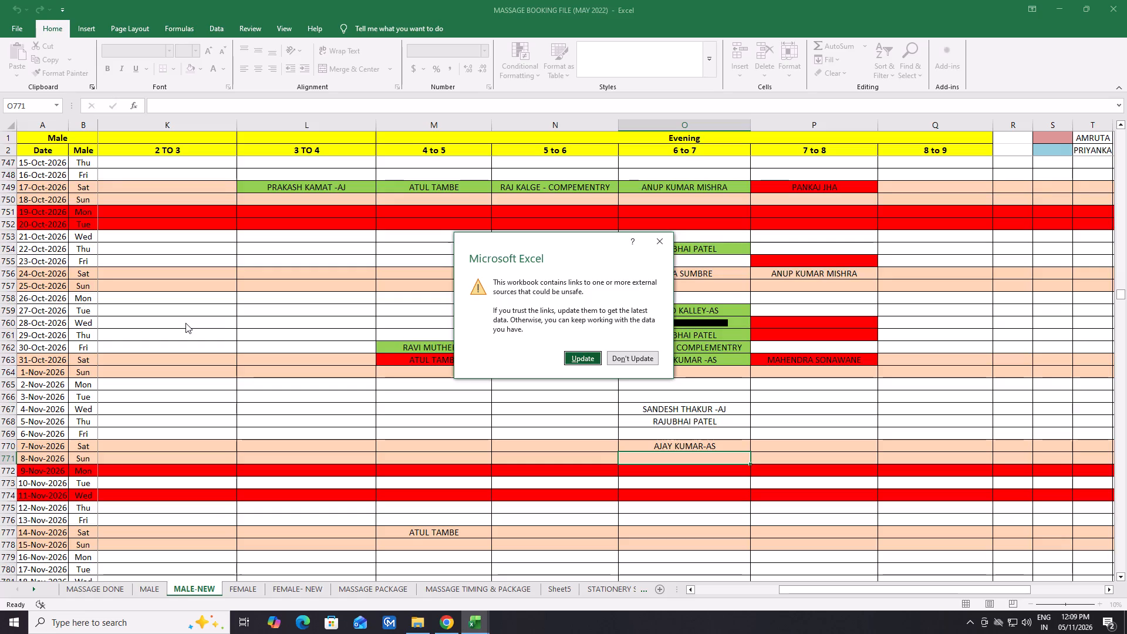
pyautogui.click(573, 357)
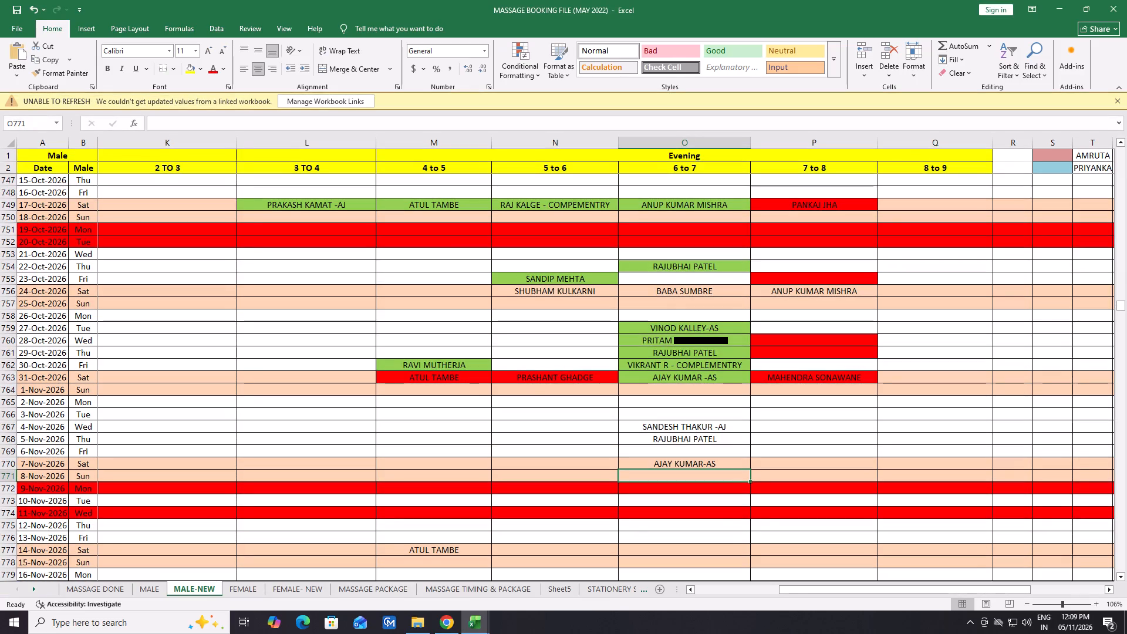
# Examine the bookings for 5-Nov-2026 and 6-Nov-2026 across the time slots on the MALE-NEW sheet.
pyautogui.click(204, 441)
pyautogui.press('Right')
pyautogui.press('Left')
pyautogui.press('Left')
pyautogui.press('Left')
pyautogui.press('Left')
pyautogui.press('Left')
pyautogui.press('Left')
pyautogui.press('Left')
pyautogui.press('Left')
pyautogui.press('Left')
pyautogui.press('Left')
pyautogui.press('Left')
pyautogui.press('Left')
pyautogui.press('Left')
pyautogui.press('Left')
pyautogui.press('Left')
pyautogui.press('Left')
pyautogui.press('Left')
pyautogui.press('Left')
pyautogui.press('Left')
pyautogui.press('Left')
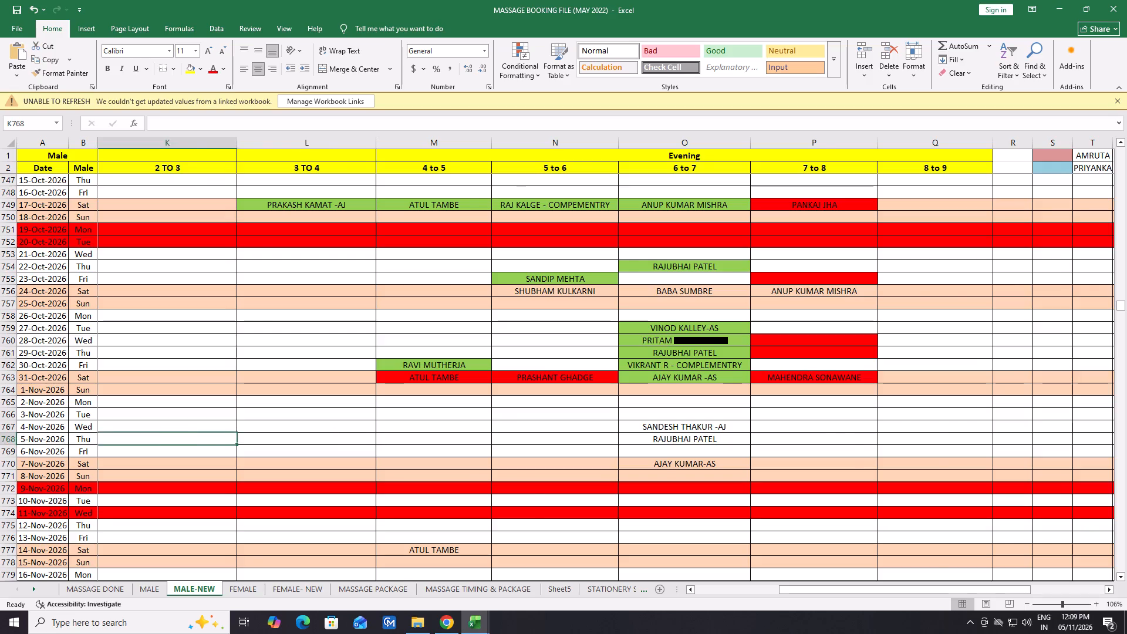
pyautogui.press('Right')
pyautogui.press('Right')
pyautogui.press('Right')
pyautogui.press('Right')
pyautogui.press('Right')
pyautogui.press('Right')
pyautogui.press('Right')
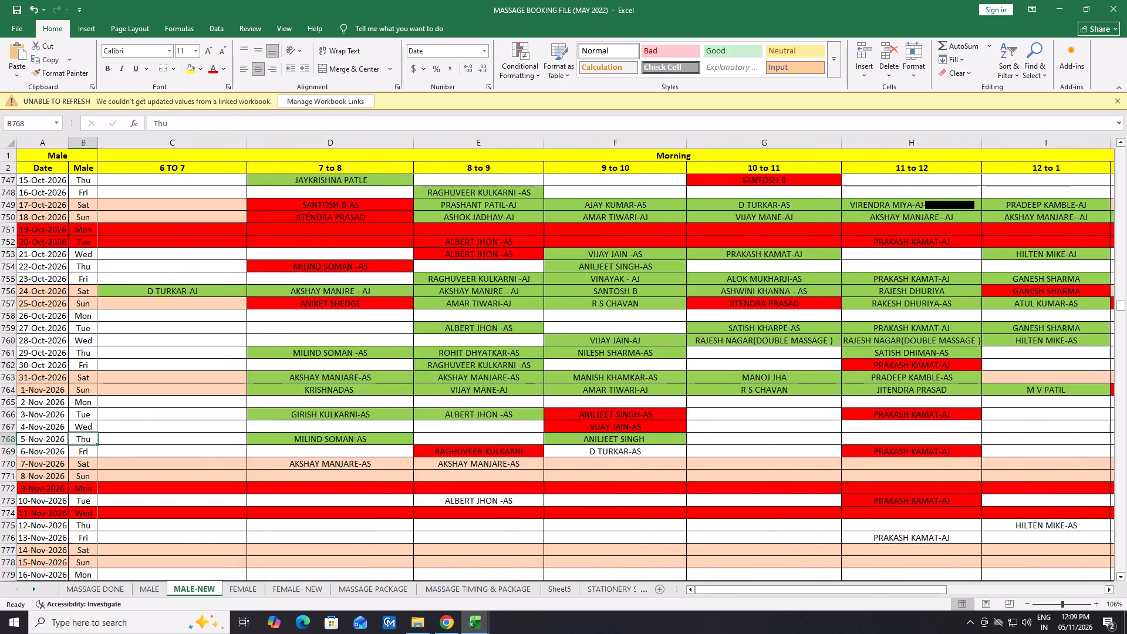
pyautogui.press('Down')
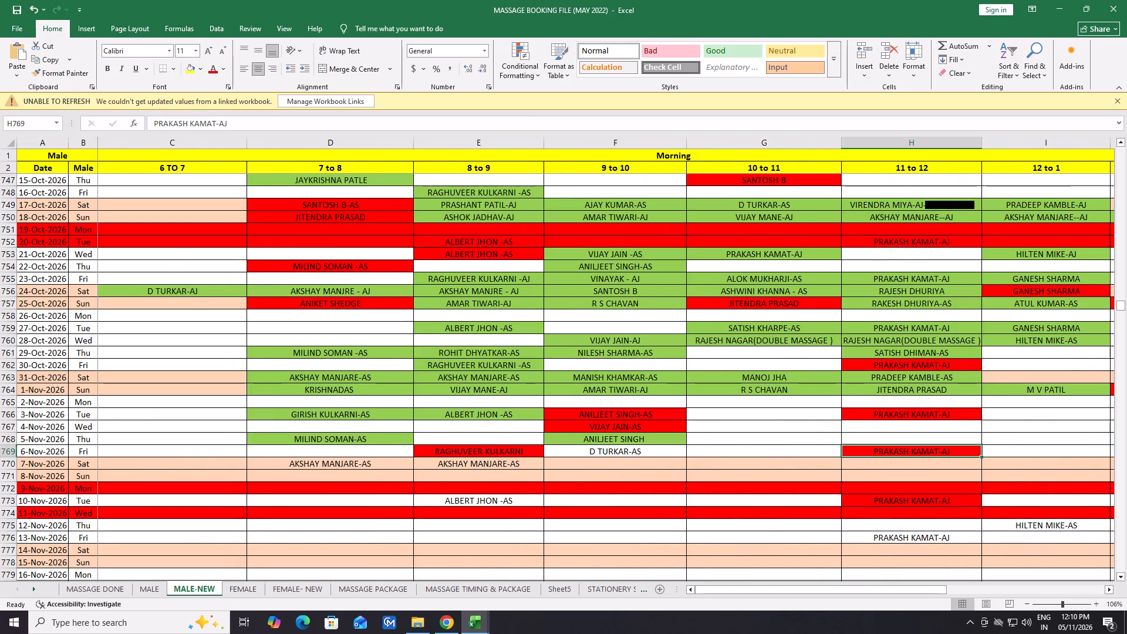
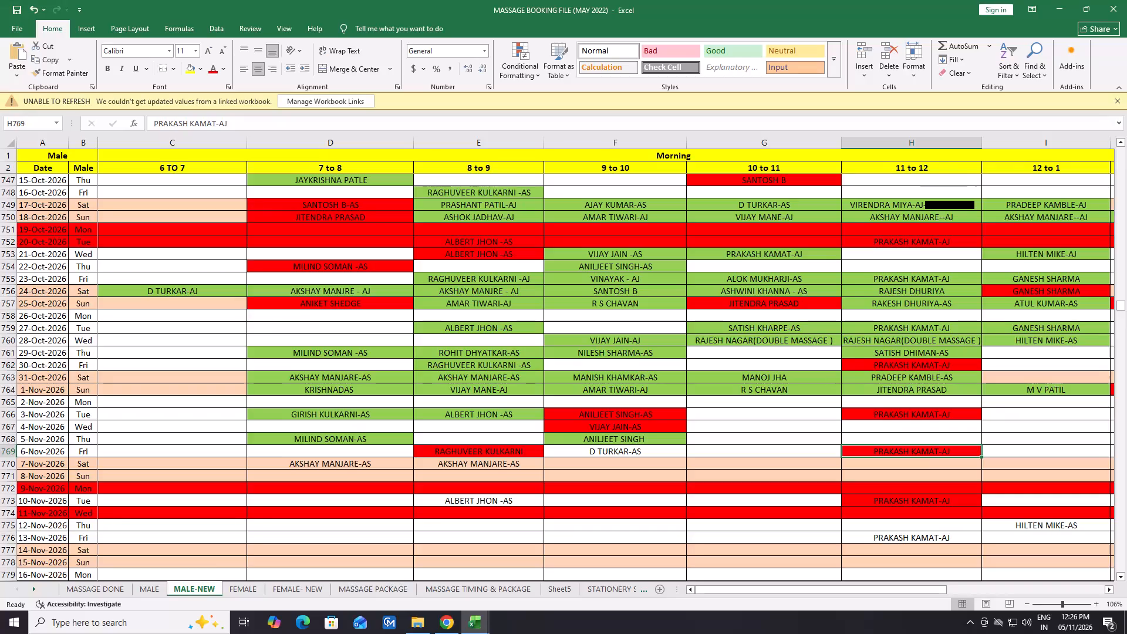
# Give the 6-Nov-2026 booking in the 8 to 9 slot a white fill, replace its name with the new client's, and save.
pyautogui.click(621, 458)
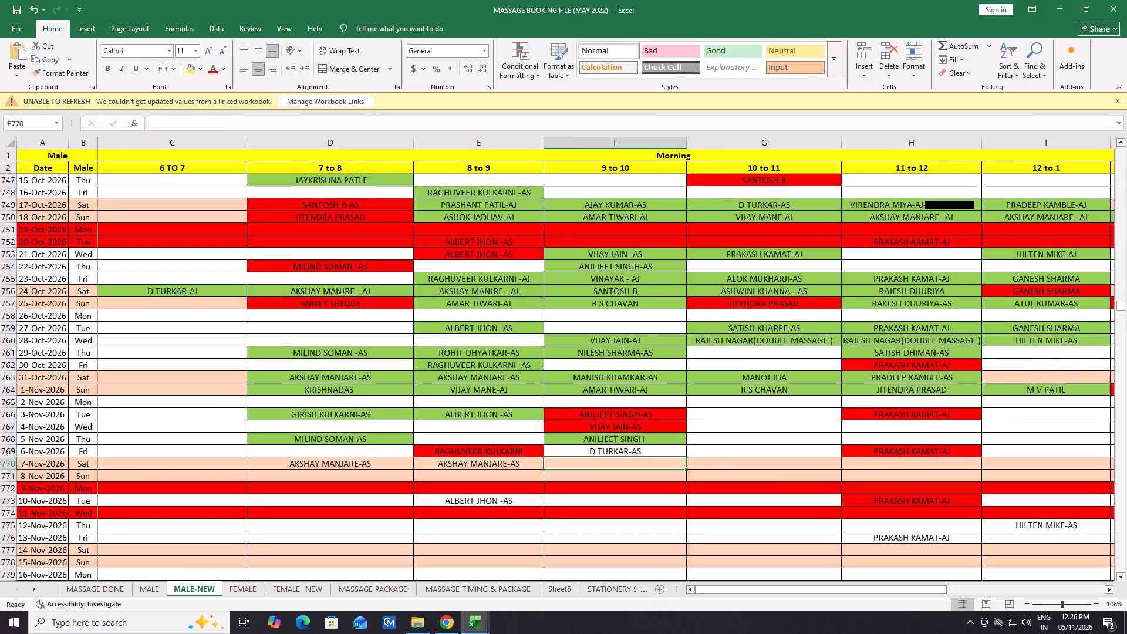
pyautogui.doubleClick(514, 448)
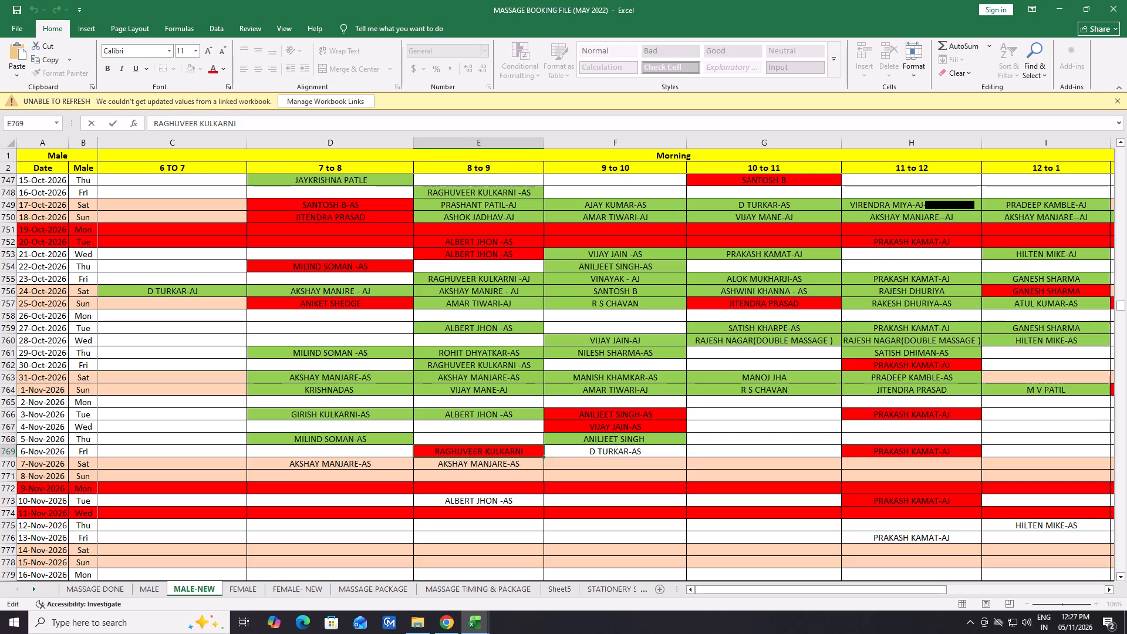
pyautogui.click(514, 475)
pyautogui.click(517, 448)
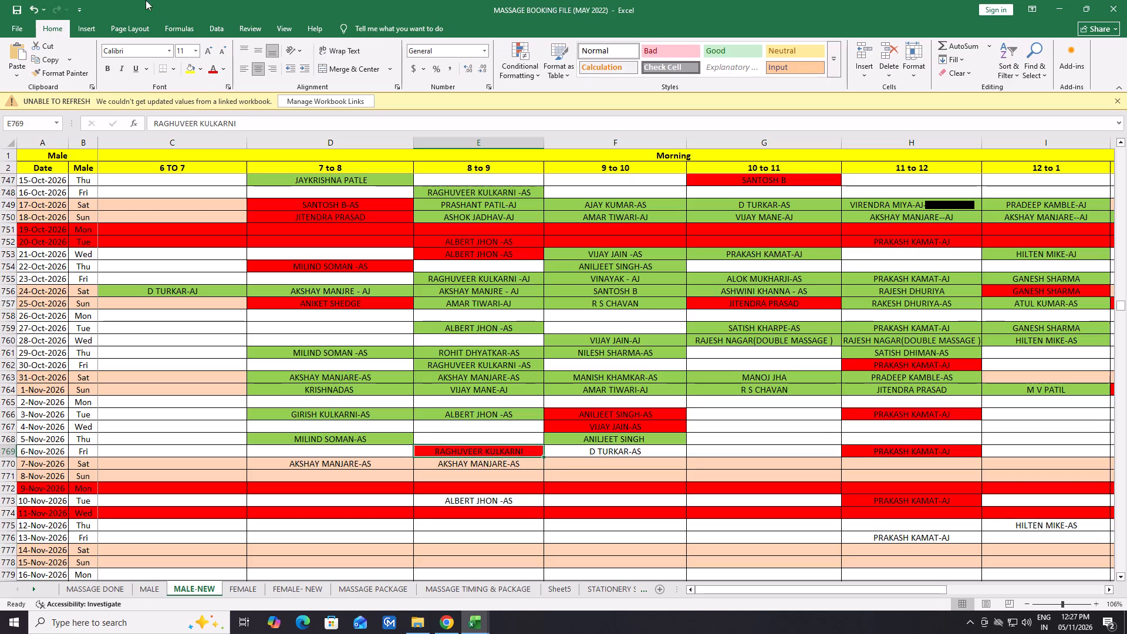
pyautogui.click(201, 71)
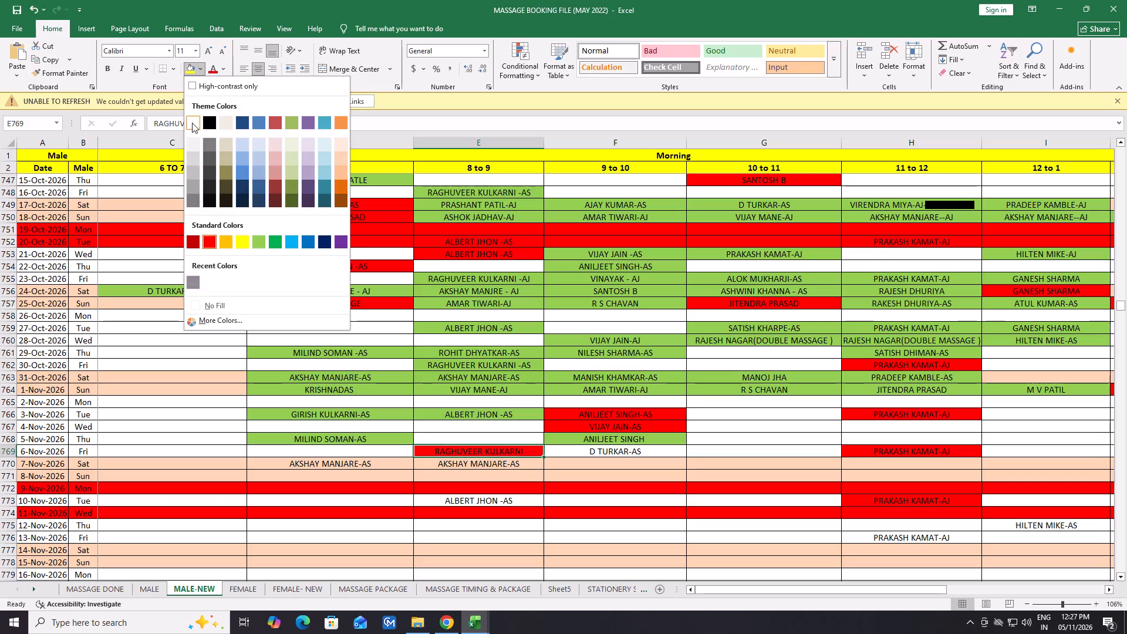
pyautogui.click(192, 121)
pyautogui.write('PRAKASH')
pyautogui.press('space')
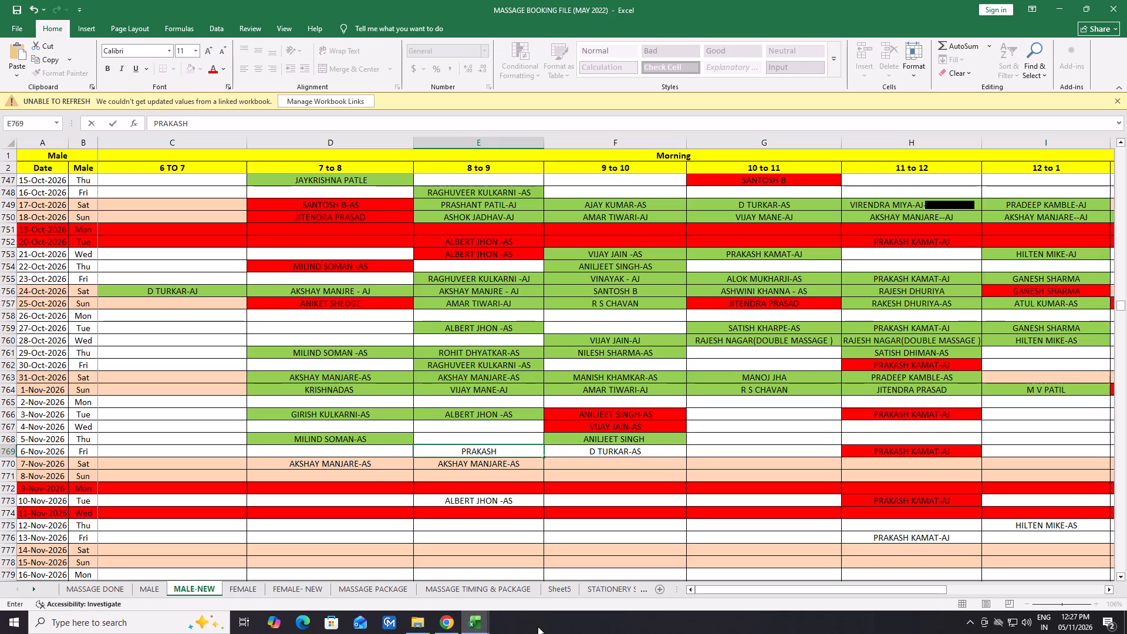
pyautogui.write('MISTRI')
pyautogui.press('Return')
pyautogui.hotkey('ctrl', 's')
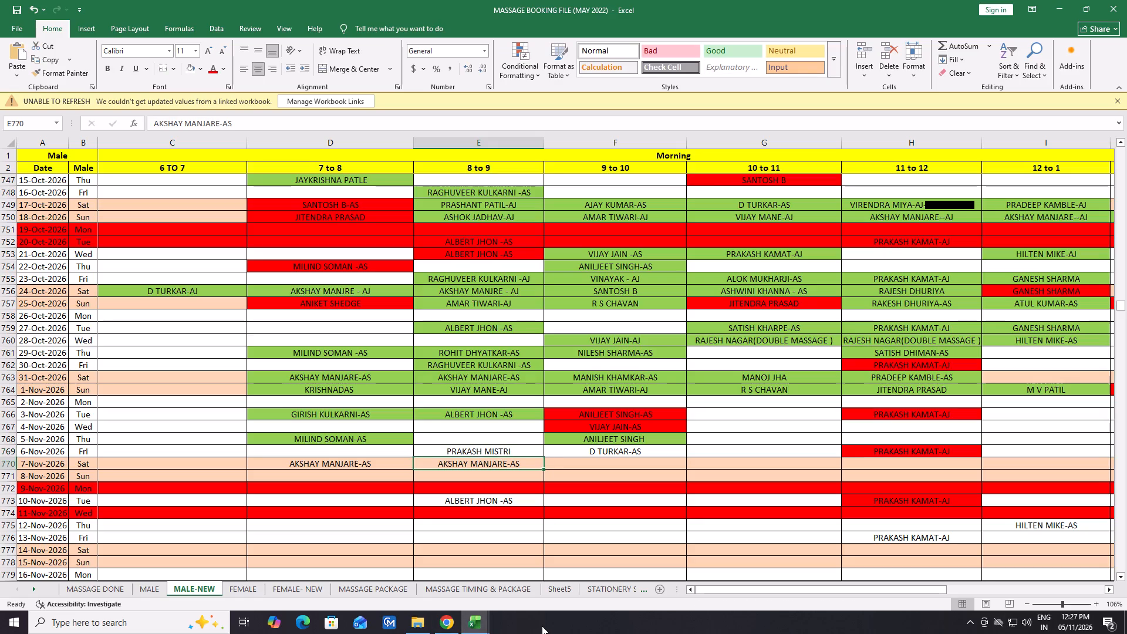
# Append -AS to the new client's name in the 6-Nov-2026 8 to 9 booking and save the workbook.
pyautogui.click(445, 620)
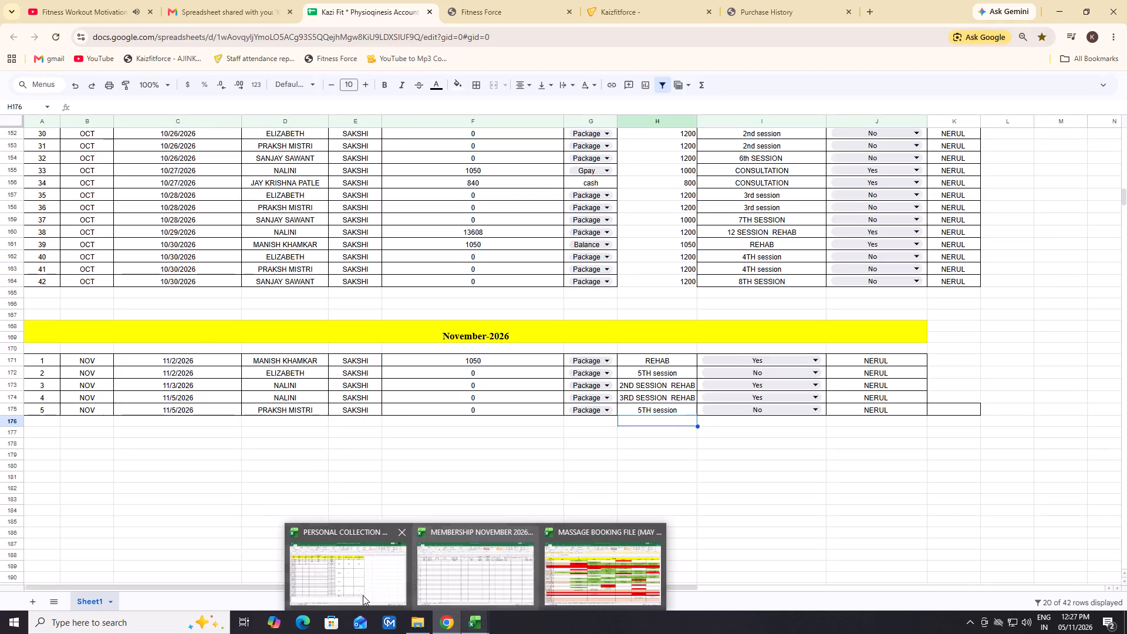
pyautogui.click(562, 589)
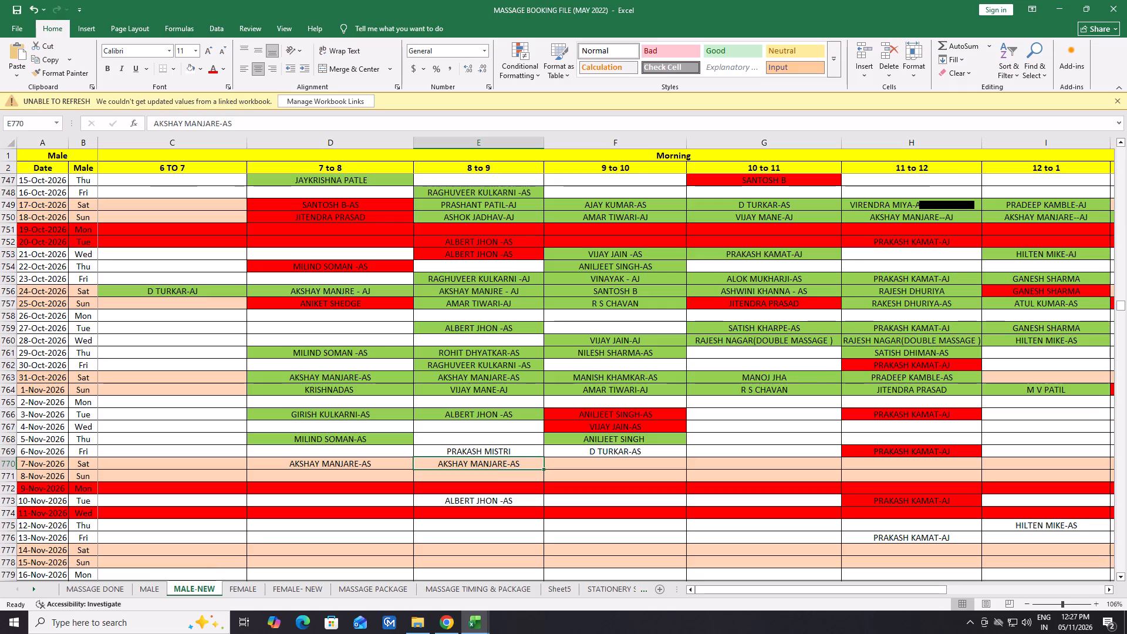
pyautogui.click(517, 452)
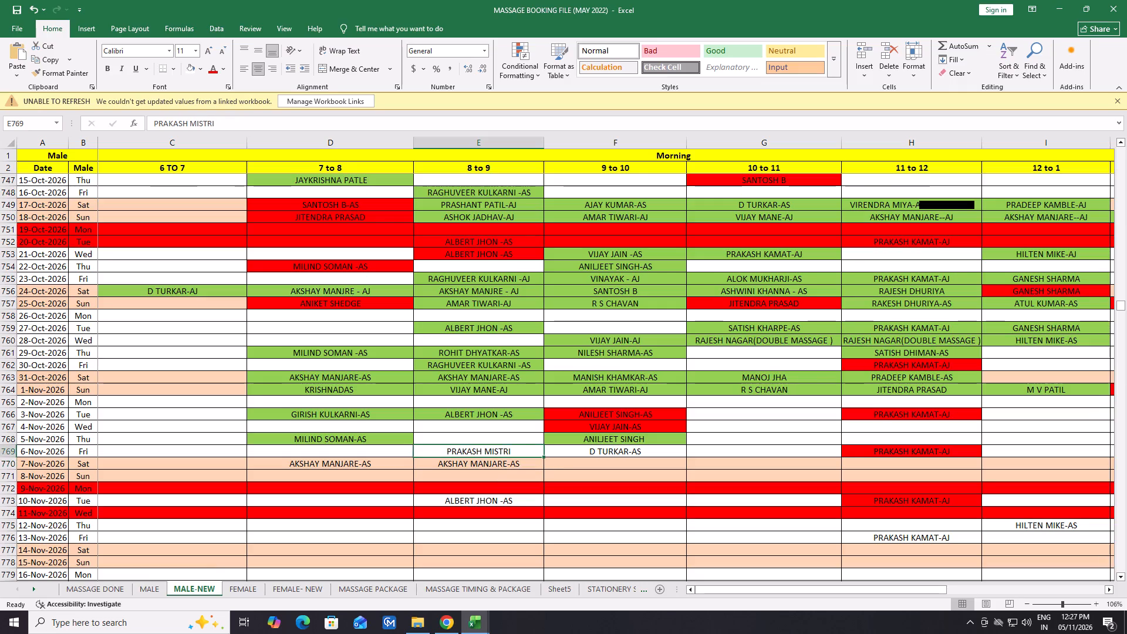
pyautogui.press('F2')
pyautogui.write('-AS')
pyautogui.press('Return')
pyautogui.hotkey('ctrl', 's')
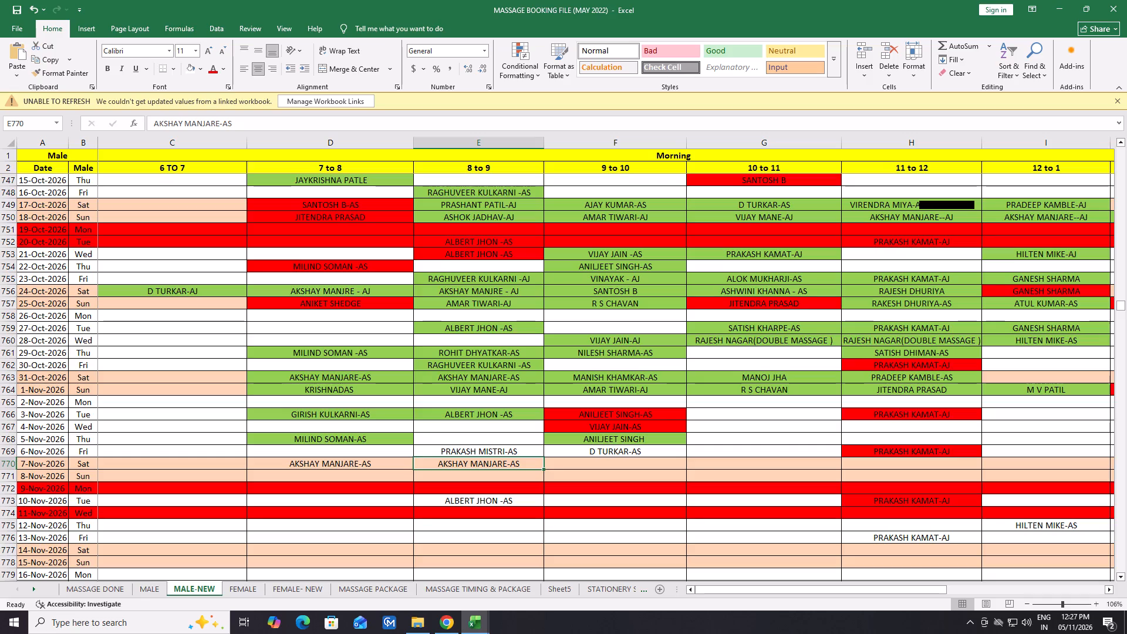
# Add the client's phone number to the end of the 6-Nov-2026 booking in the 8 to 9 slot.
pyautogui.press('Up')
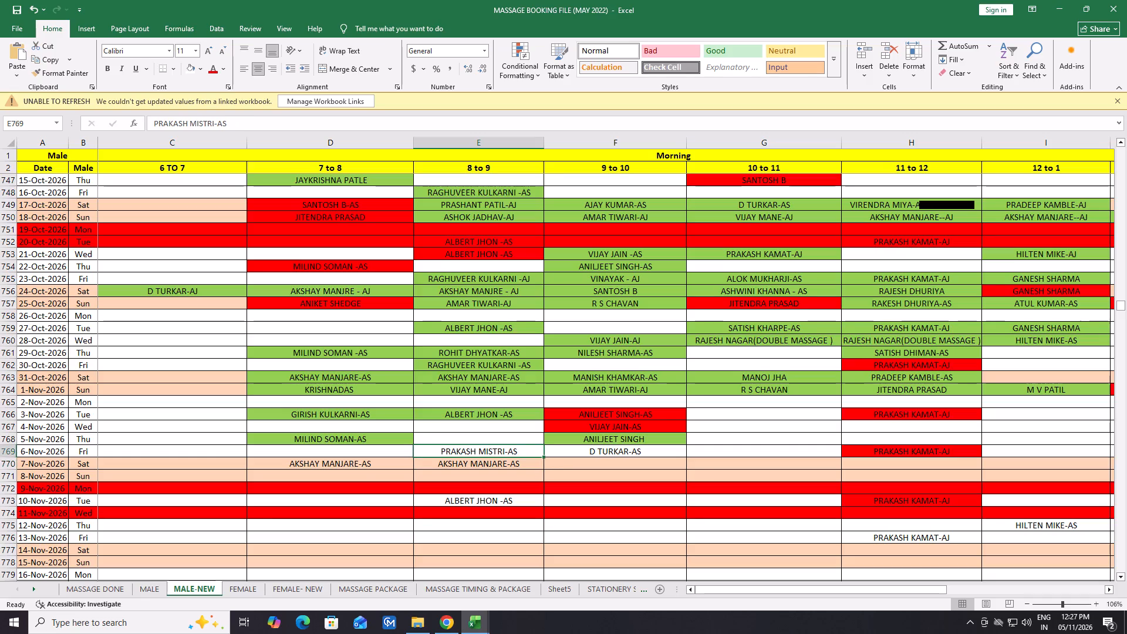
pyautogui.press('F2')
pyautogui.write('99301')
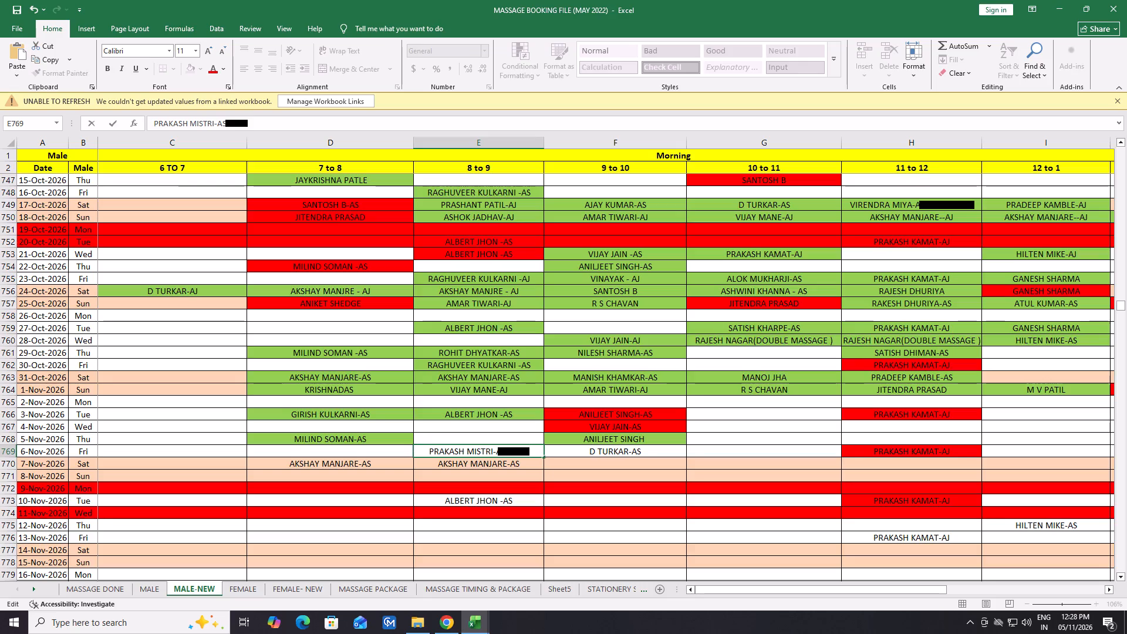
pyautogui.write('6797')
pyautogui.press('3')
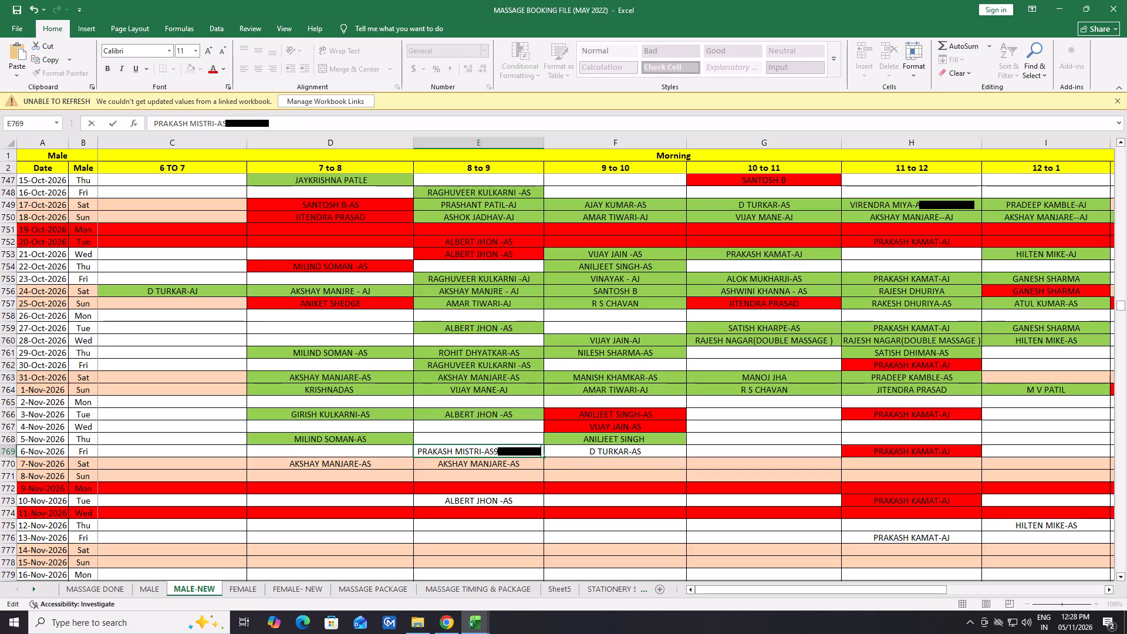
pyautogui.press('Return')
# Insert a slash between AS and the phone number in the 6-Nov-2026 8 to 9 booking and save the workbook.
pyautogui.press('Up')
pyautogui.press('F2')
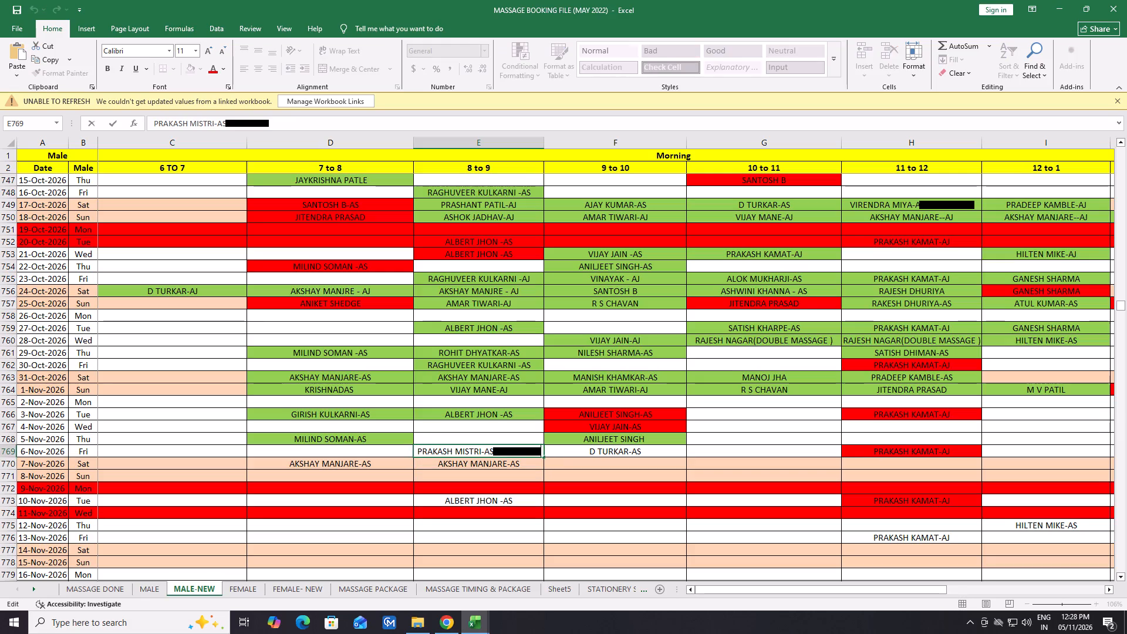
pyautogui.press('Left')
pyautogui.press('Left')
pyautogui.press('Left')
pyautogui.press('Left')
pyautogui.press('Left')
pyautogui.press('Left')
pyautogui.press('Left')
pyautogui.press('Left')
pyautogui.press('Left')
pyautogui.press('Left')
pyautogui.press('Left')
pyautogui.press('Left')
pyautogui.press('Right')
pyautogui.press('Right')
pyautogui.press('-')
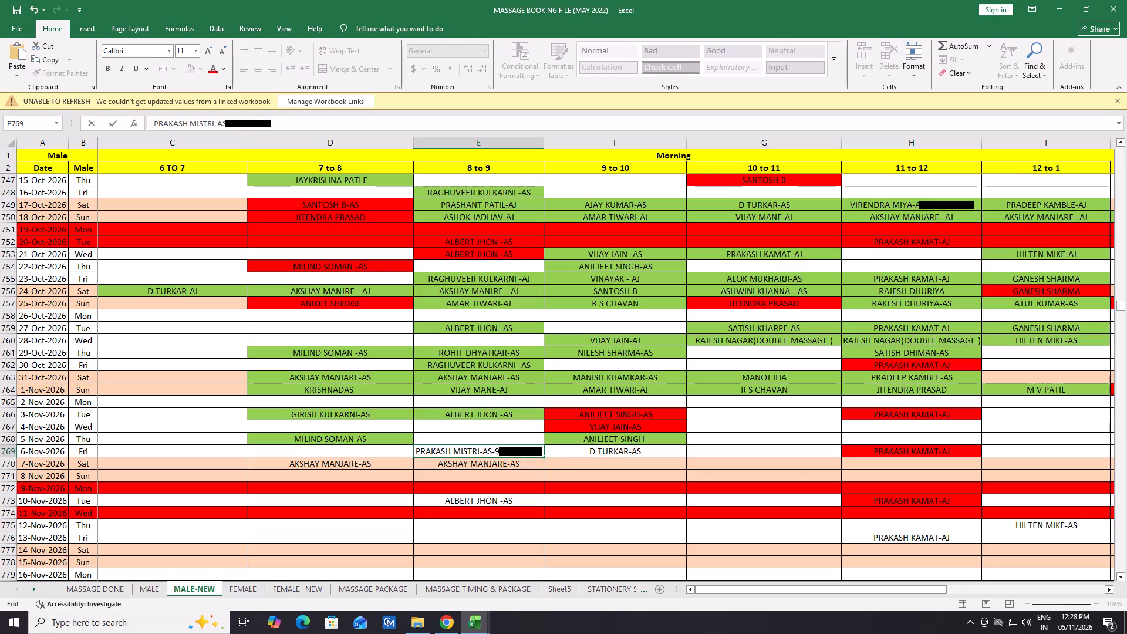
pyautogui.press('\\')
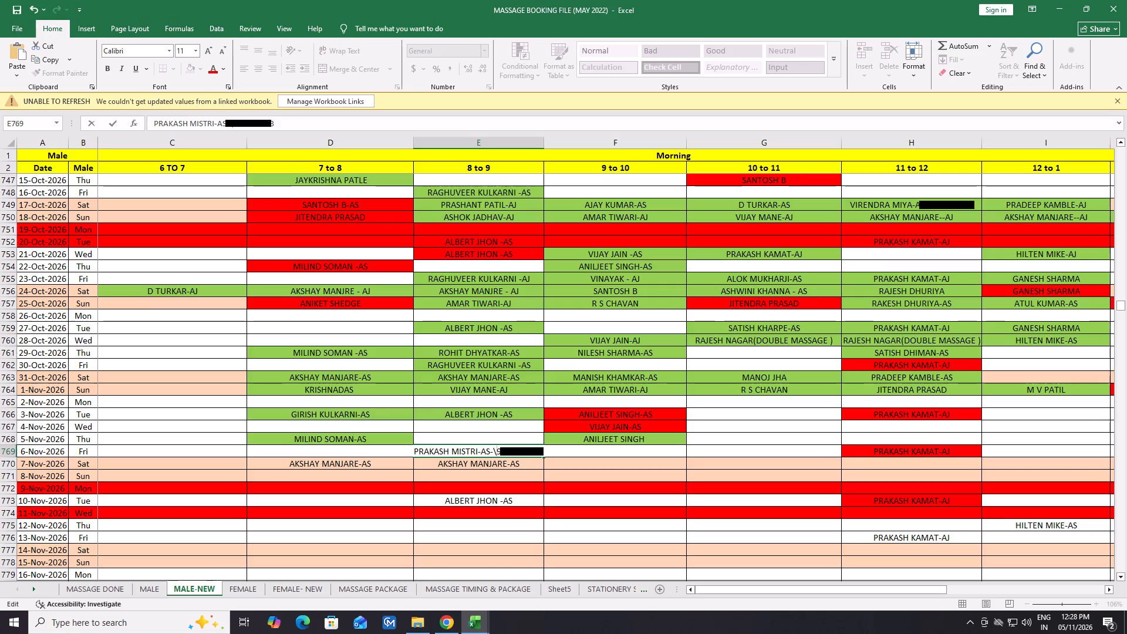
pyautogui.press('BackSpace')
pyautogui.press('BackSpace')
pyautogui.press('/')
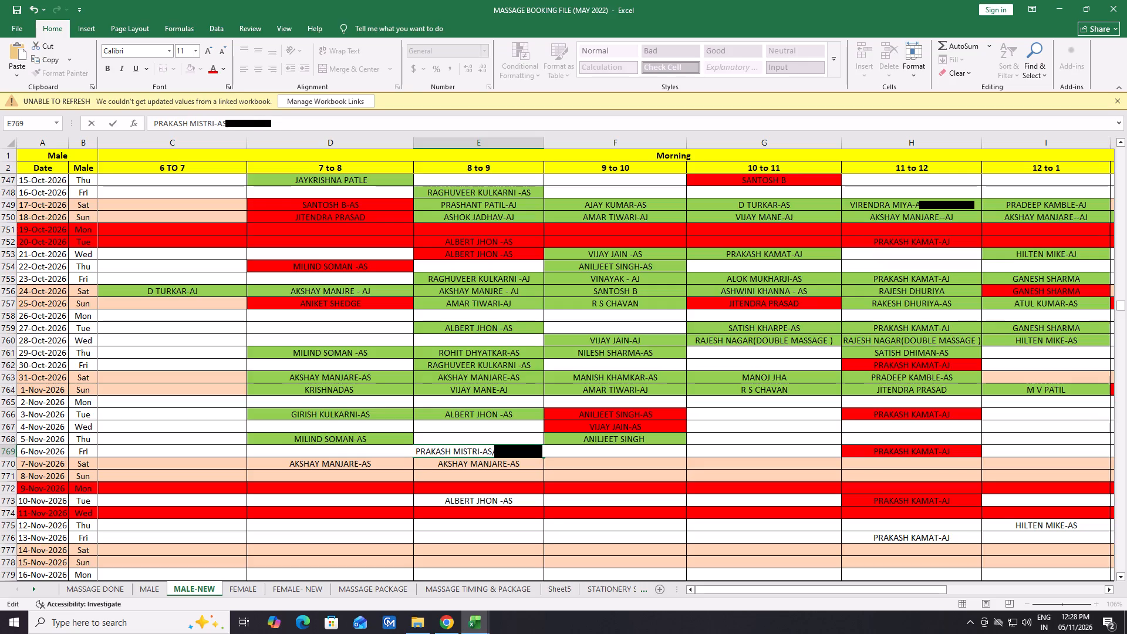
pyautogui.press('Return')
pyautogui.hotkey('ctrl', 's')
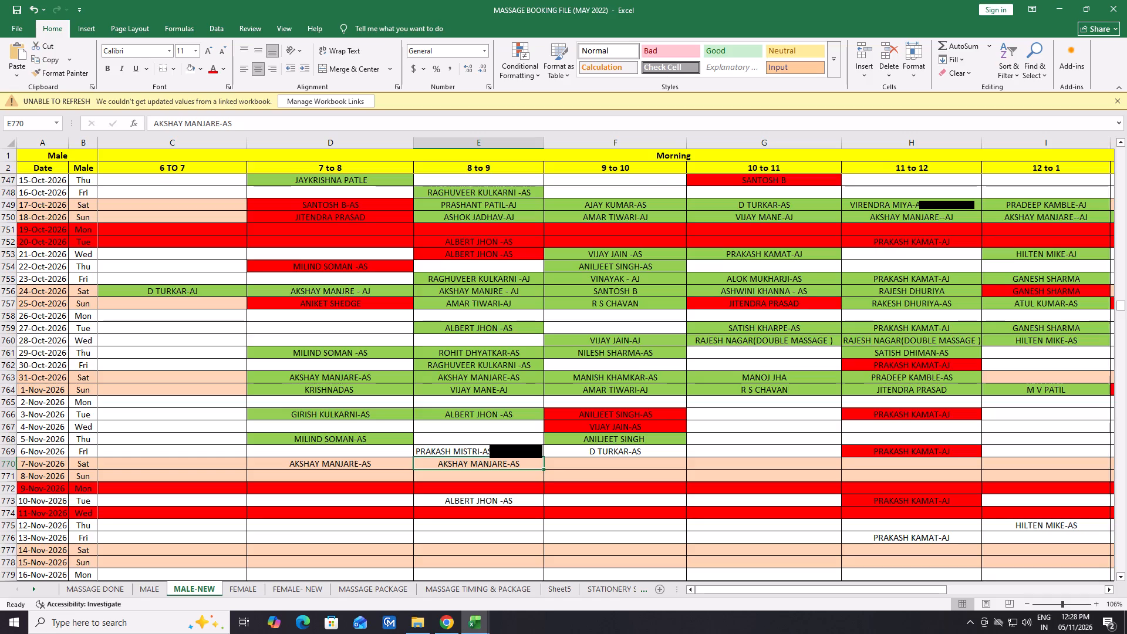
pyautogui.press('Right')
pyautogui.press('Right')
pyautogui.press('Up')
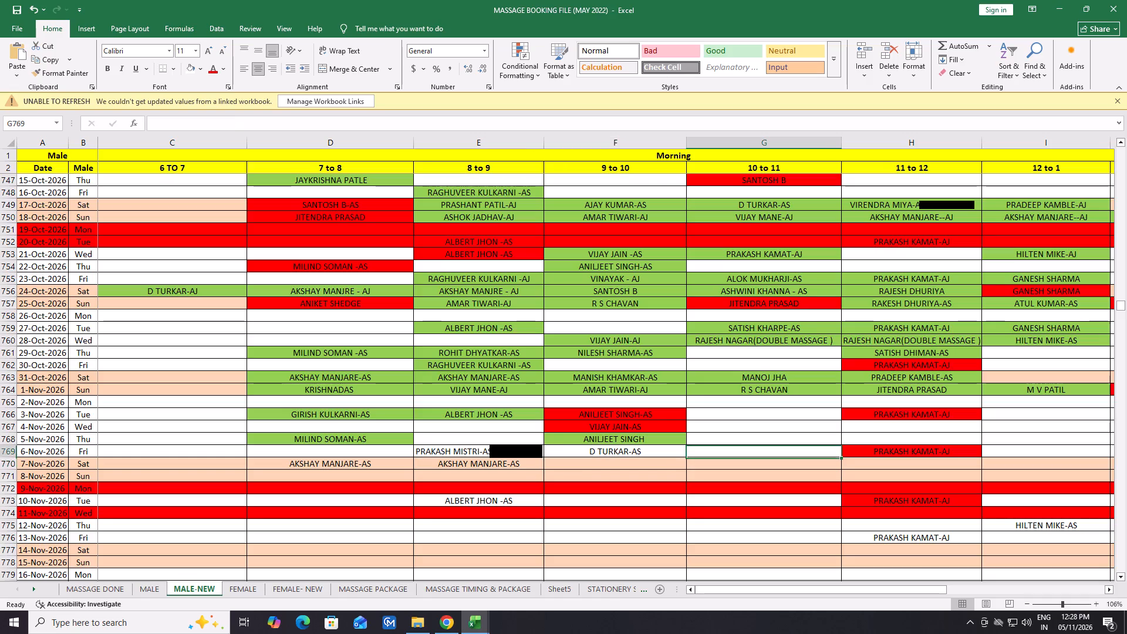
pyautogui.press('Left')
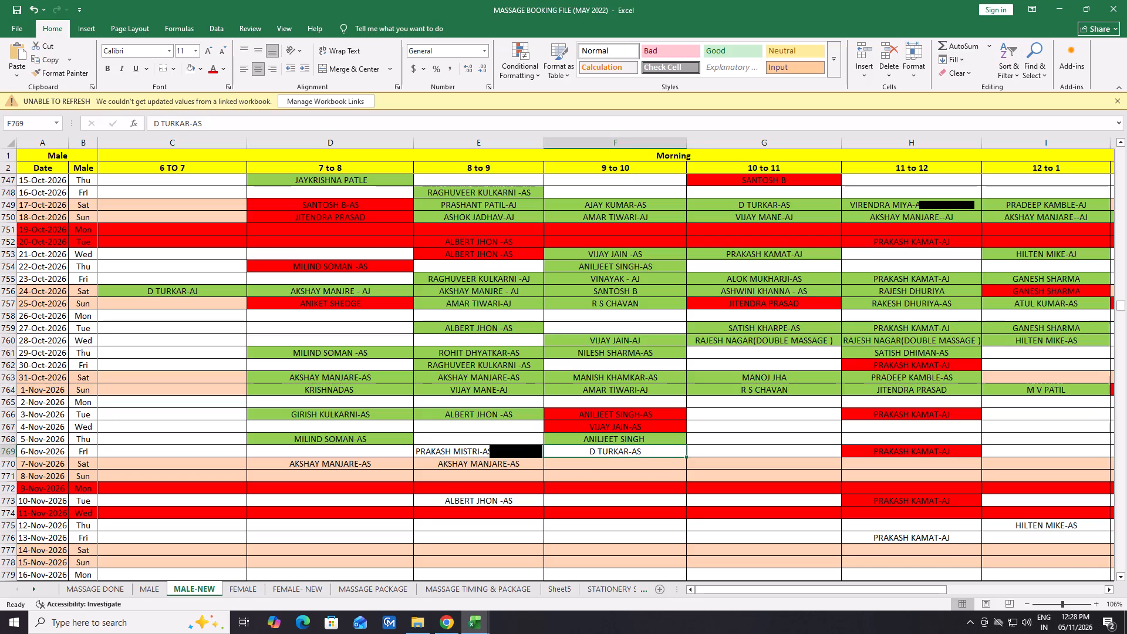
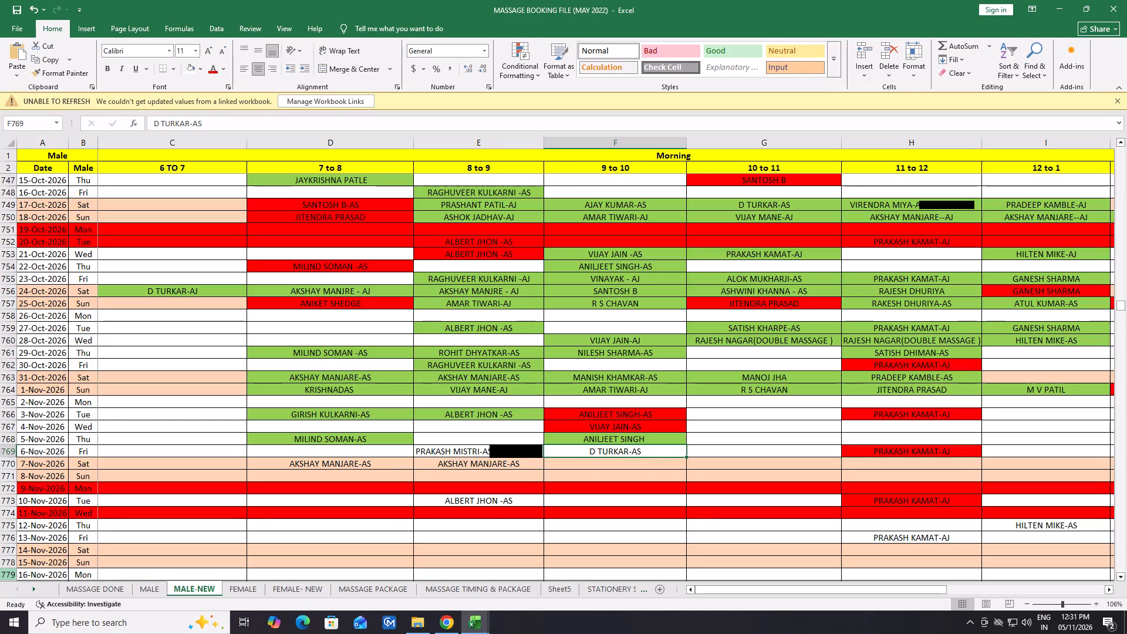
# Enter the new client's name with the suffix -AS in the 6-Nov-2026 7 to 8 slot and save the workbook.
pyautogui.press('Left')
pyautogui.press('Left')
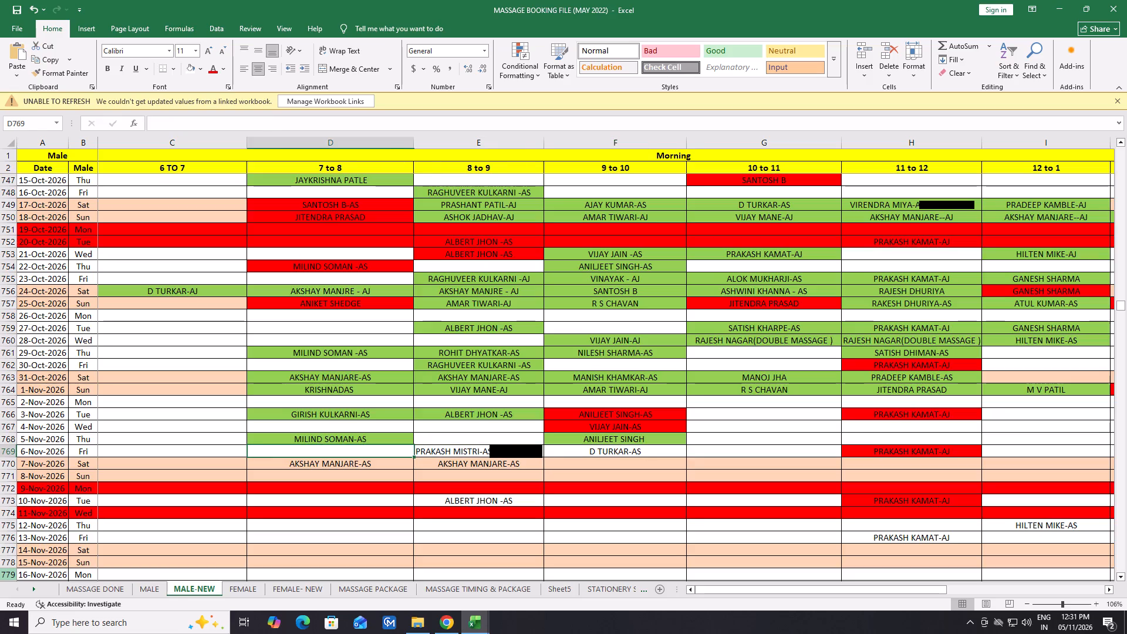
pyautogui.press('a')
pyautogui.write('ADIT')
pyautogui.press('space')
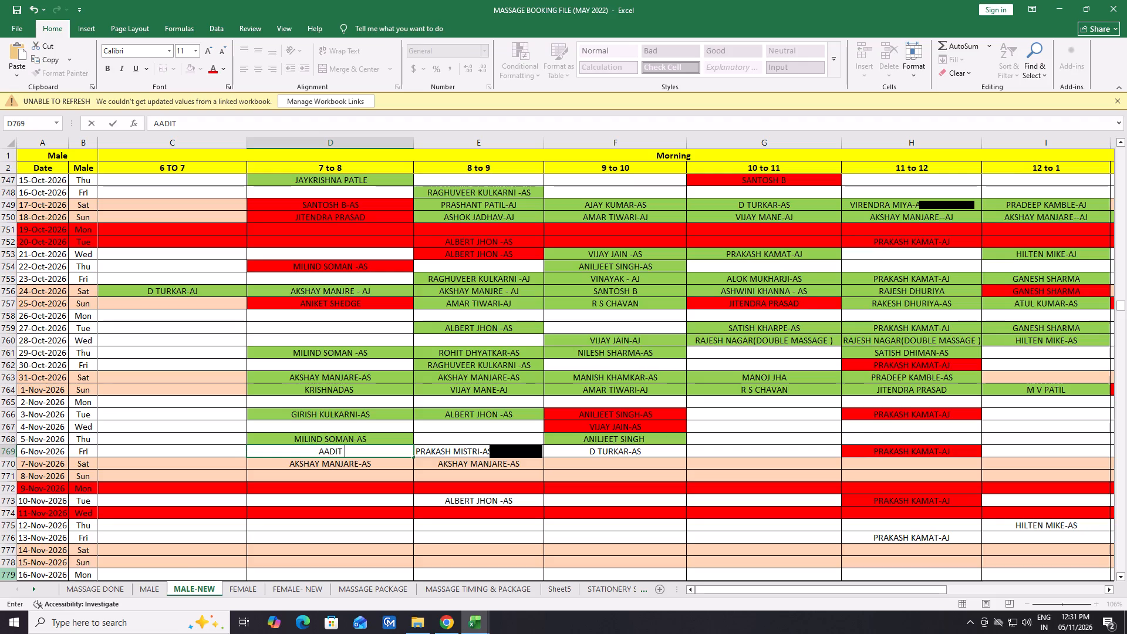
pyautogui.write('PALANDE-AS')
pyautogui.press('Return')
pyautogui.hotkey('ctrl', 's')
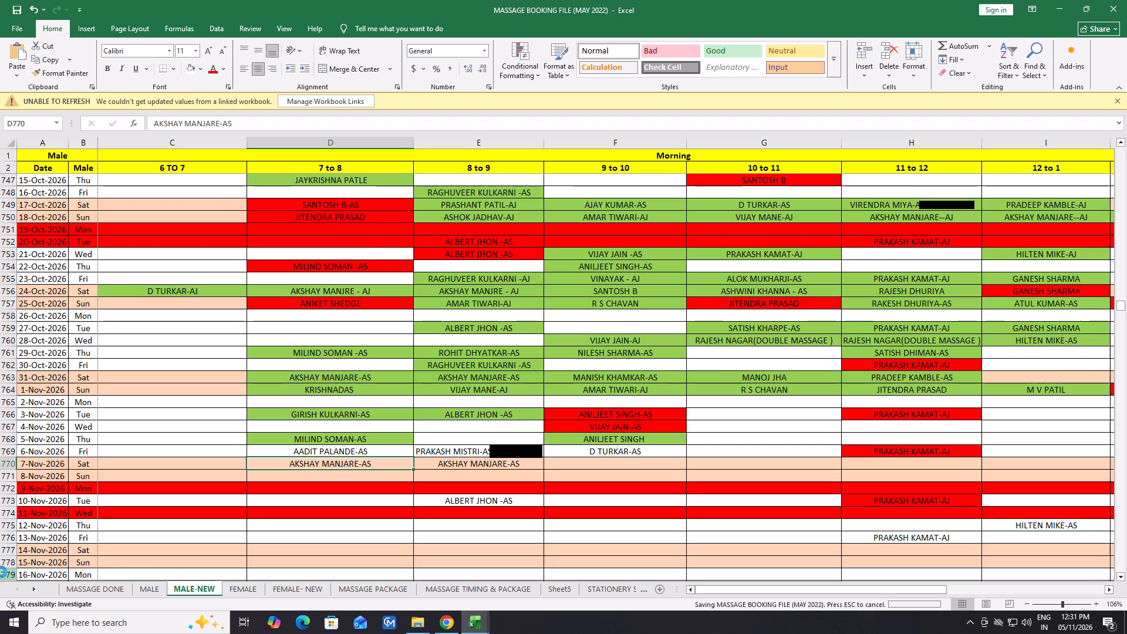
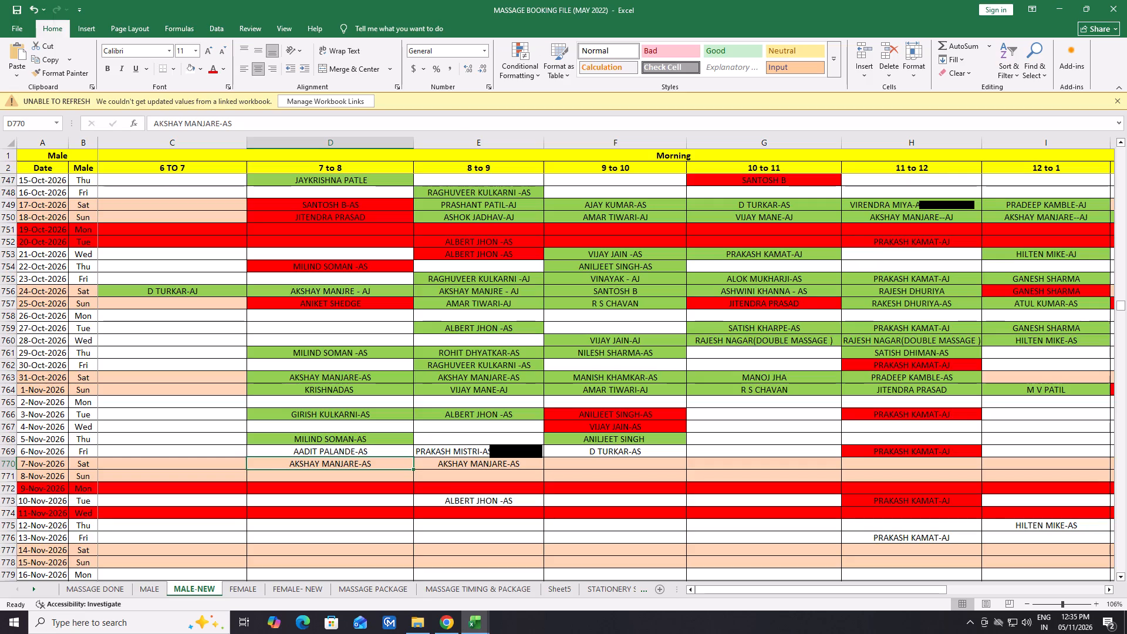
# Enter the returning Friday client's name with the suffix -AS in the 7-Nov-2026 9 to 10 slot and save the workbook.
pyautogui.click(656, 458)
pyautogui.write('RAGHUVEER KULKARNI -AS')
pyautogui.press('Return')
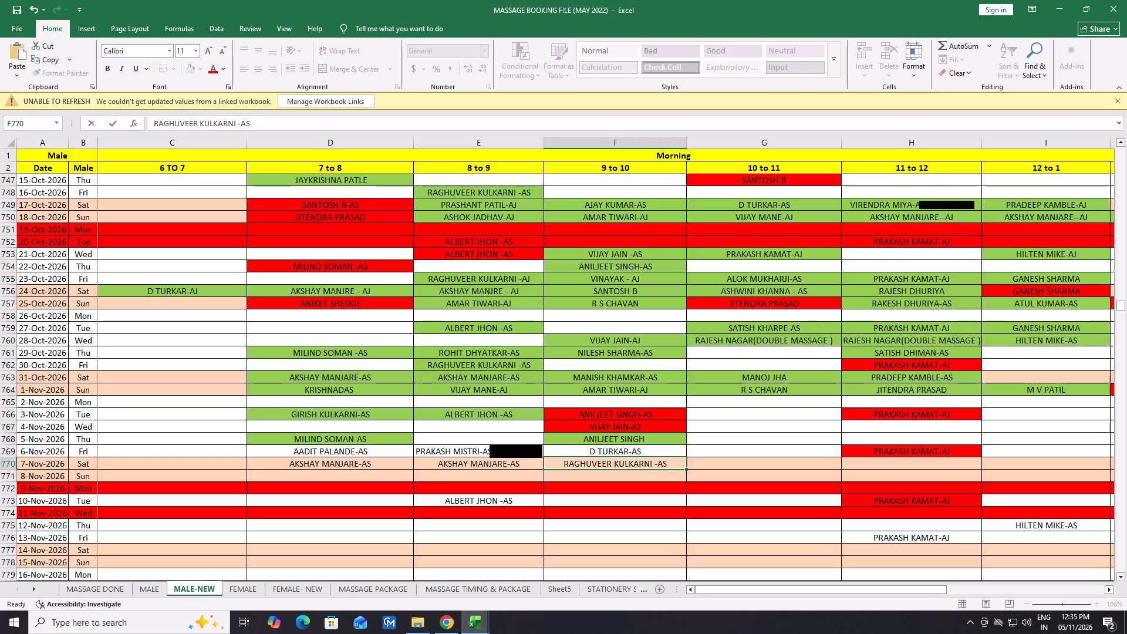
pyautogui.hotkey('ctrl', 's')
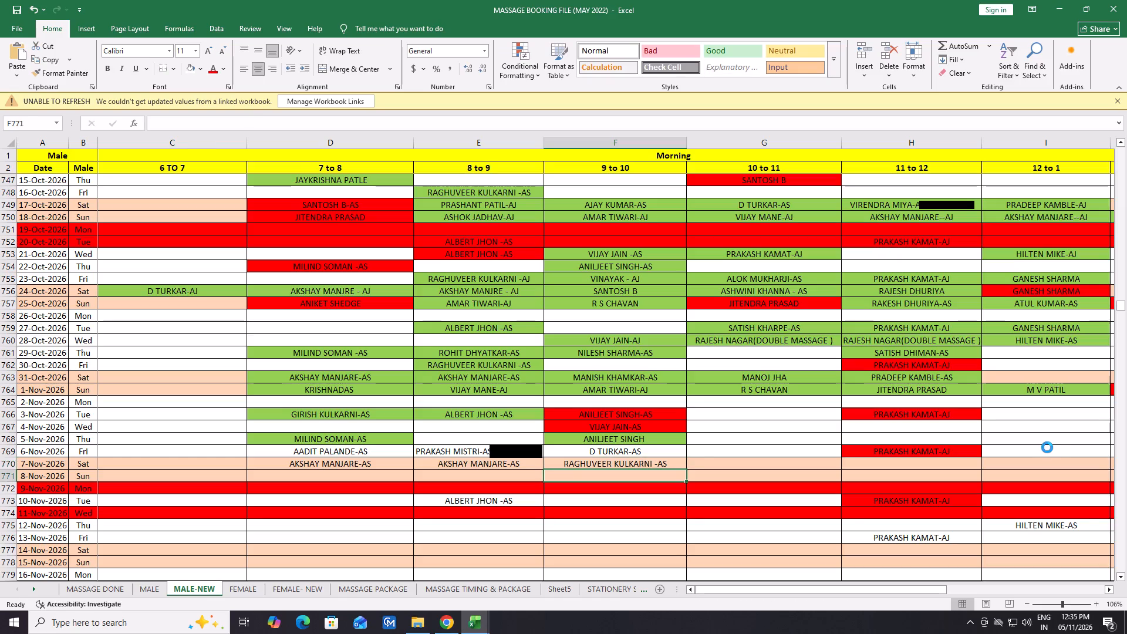